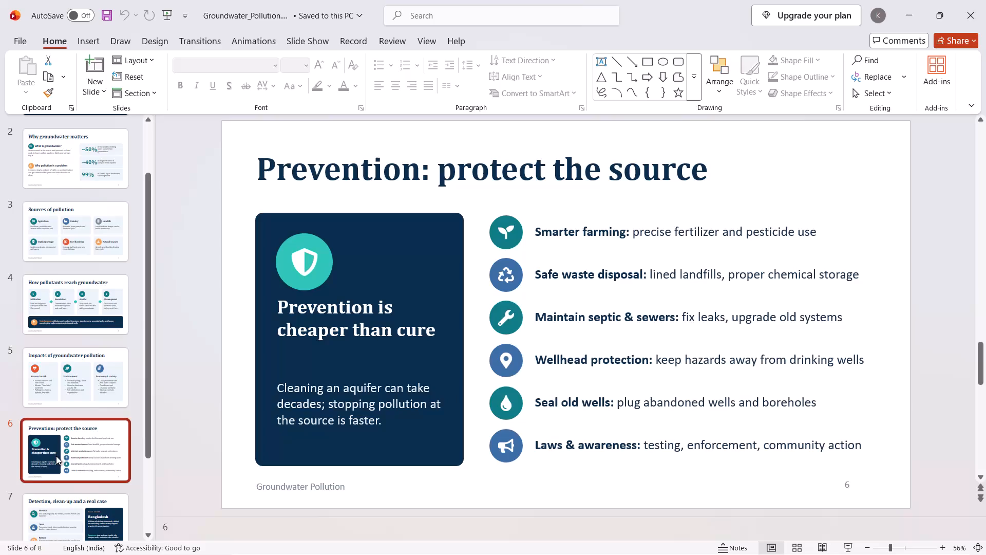
# Move the dark blue panel on slide 6 slightly left, still behind the shield icon and the prevention text.
pyautogui.scroll(-5, 58, 429)
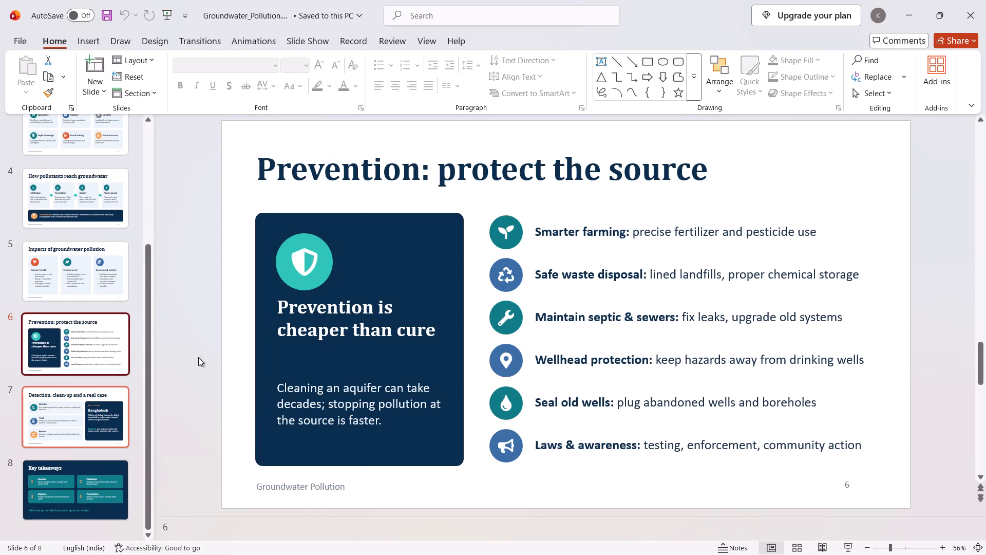
pyautogui.click(319, 349)
pyautogui.moveTo(343, 346); pyautogui.dragTo(382, 327)
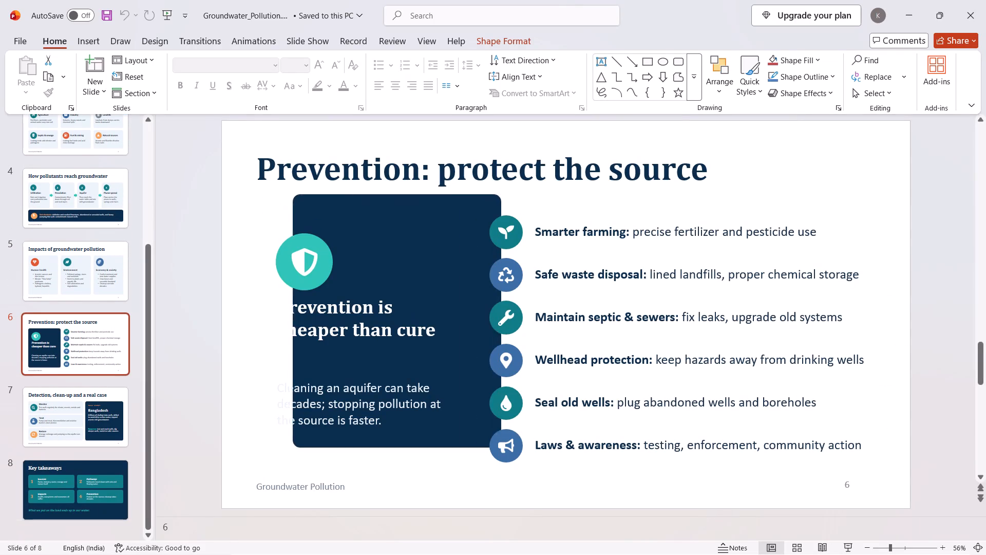
pyautogui.moveTo(382, 327); pyautogui.dragTo(332, 337)
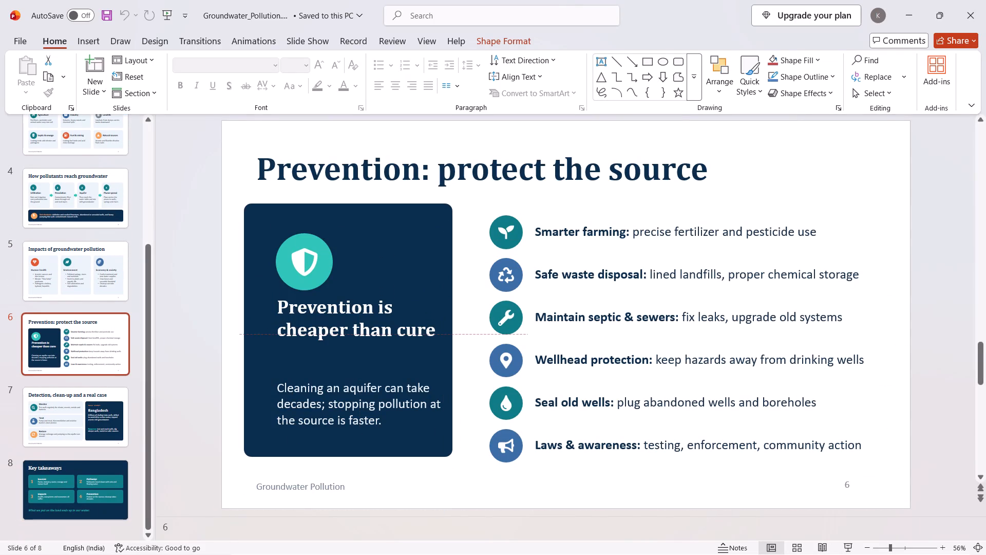
pyautogui.moveTo(332, 337); pyautogui.dragTo(332, 348)
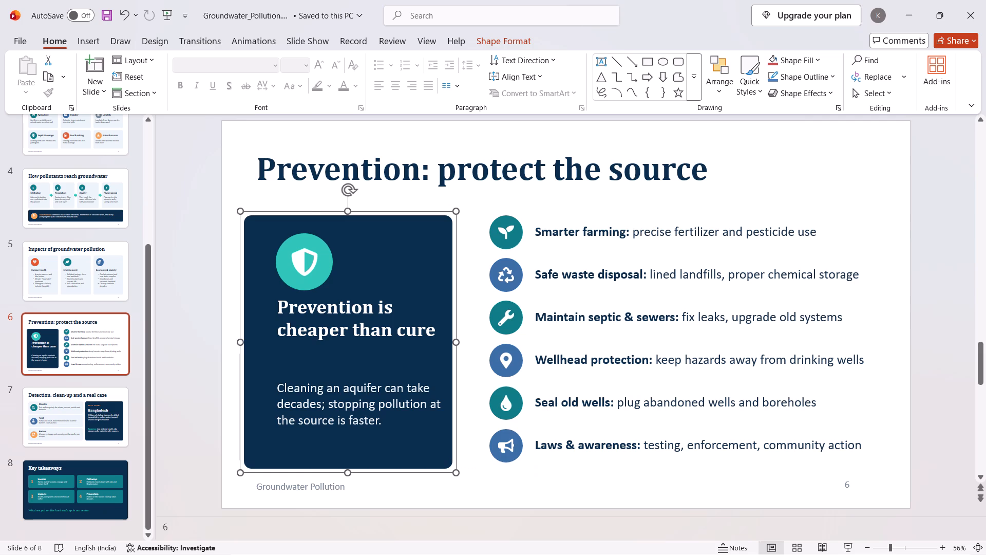
# Open the recent presentation "kartikey development".
pyautogui.click(22, 35)
pyautogui.click(268, 351)
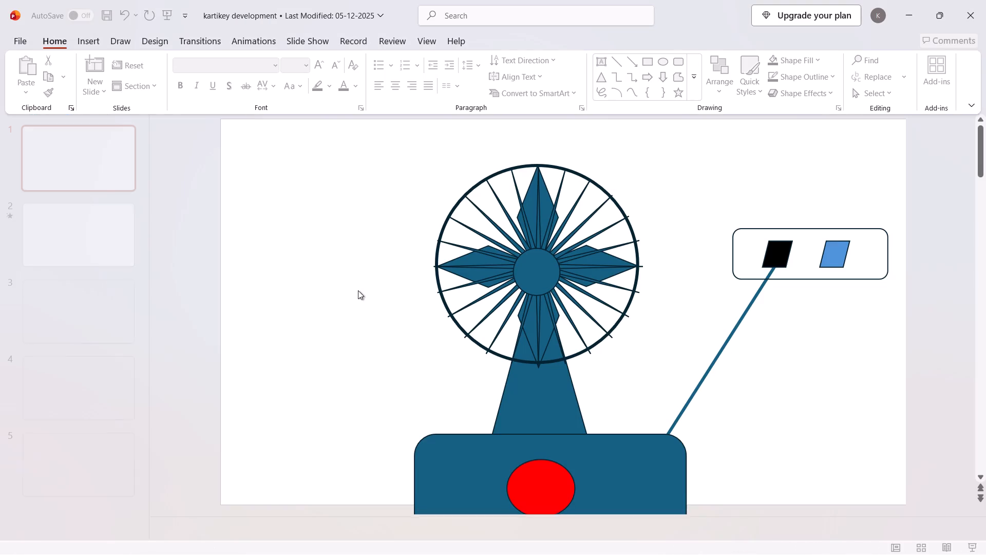
# Examine the red circle and the black and blue switch shapes in the fan drawing on slide 1.
pyautogui.click(553, 501)
pyautogui.click(549, 496)
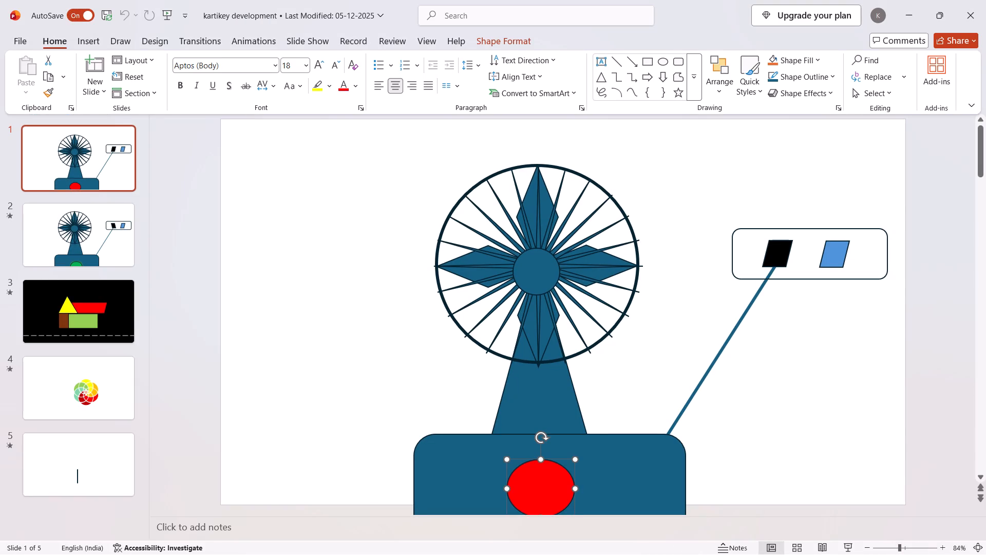
pyautogui.click(548, 495)
pyautogui.click(828, 261)
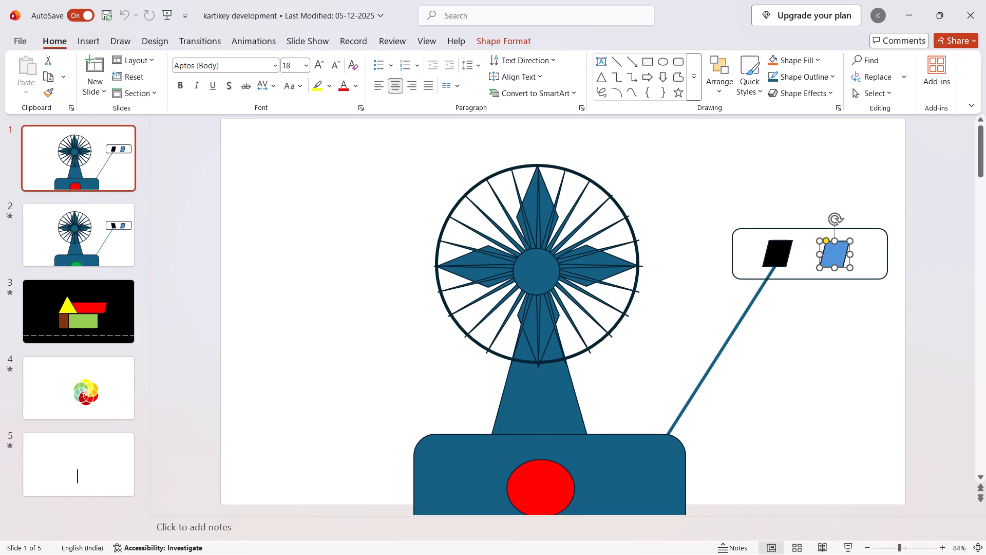
pyautogui.click(817, 261)
pyautogui.click(787, 261)
pyautogui.click(782, 260)
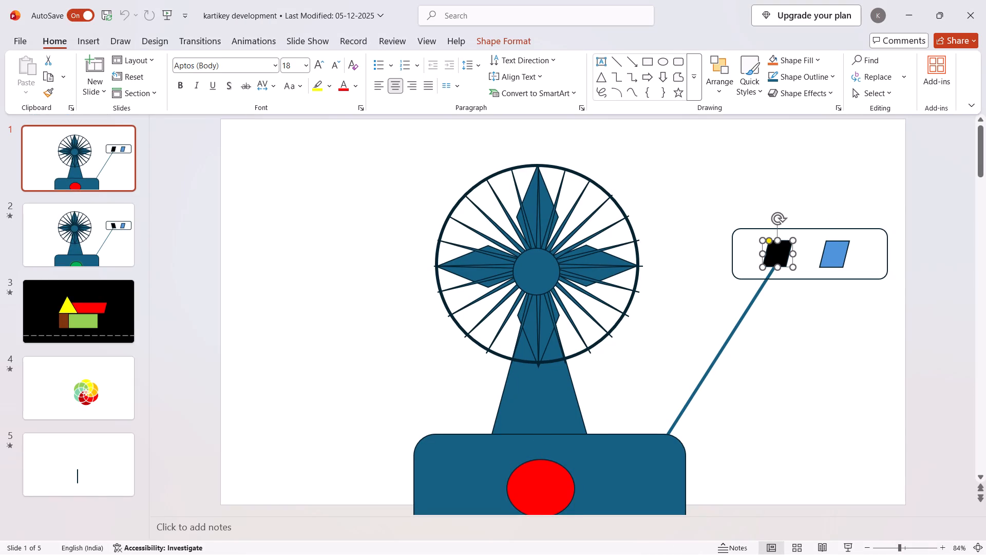
pyautogui.click(778, 253)
pyautogui.doubleClick(778, 252)
# Examine the switch shapes and green circle on slide 2 and the overlapping coloured circles on slide 4.
pyautogui.click(68, 251)
pyautogui.click(789, 260)
pyautogui.click(776, 256)
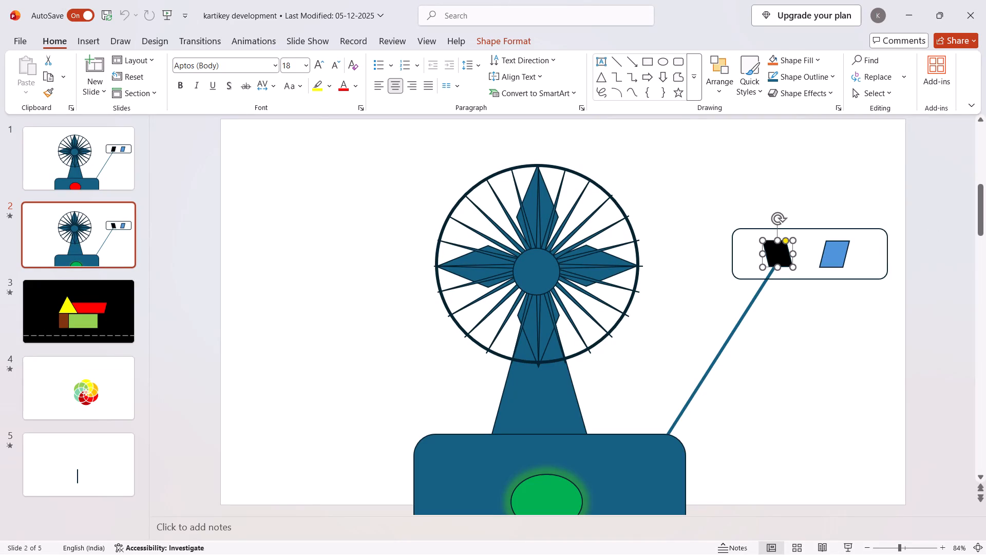
pyautogui.click(824, 252)
pyautogui.click(826, 253)
pyautogui.click(832, 251)
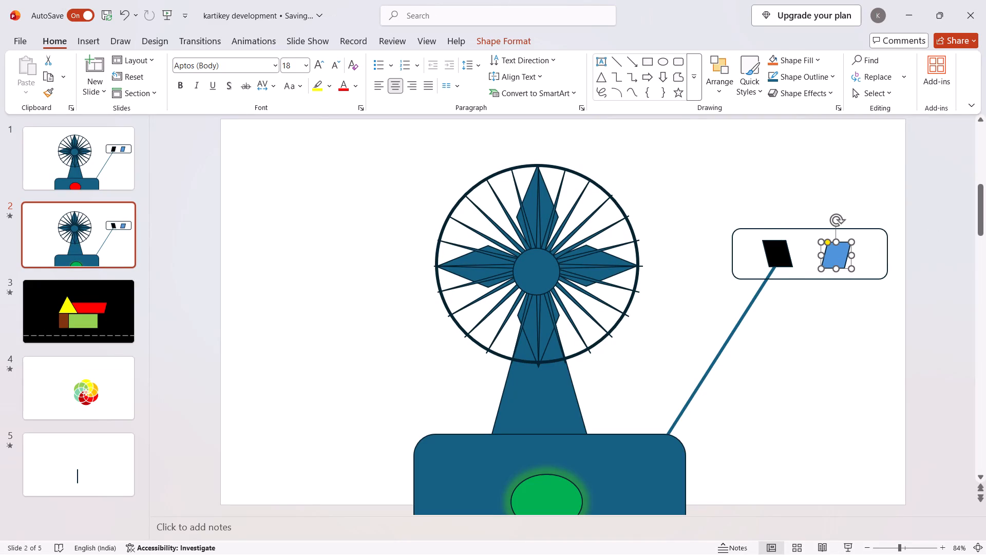
pyautogui.click(541, 504)
pyautogui.click(542, 503)
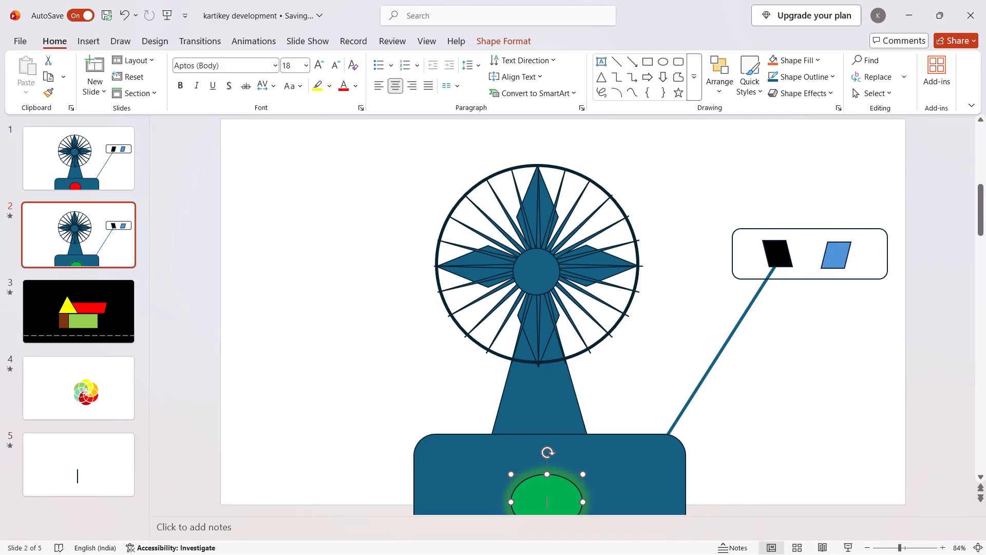
pyautogui.click(63, 411)
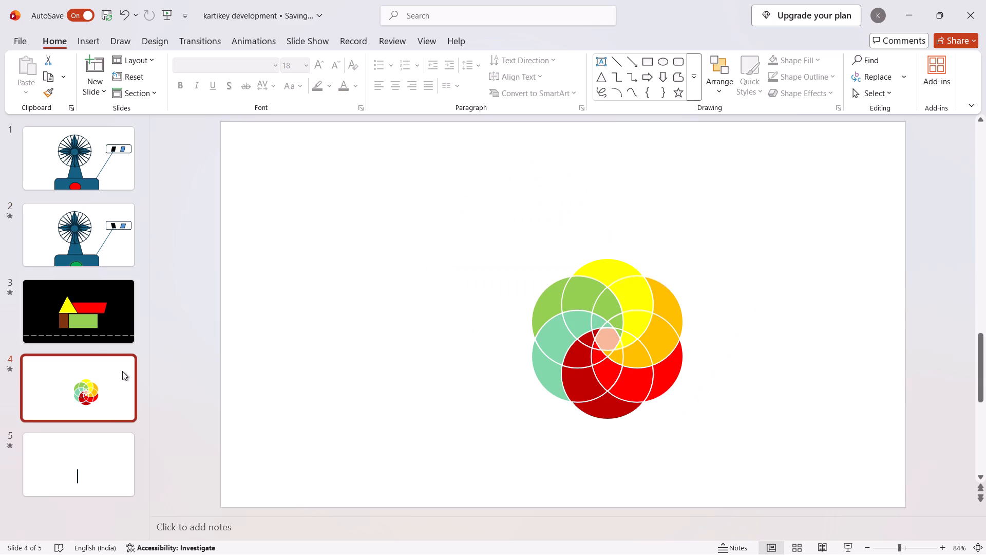
pyautogui.click(662, 338)
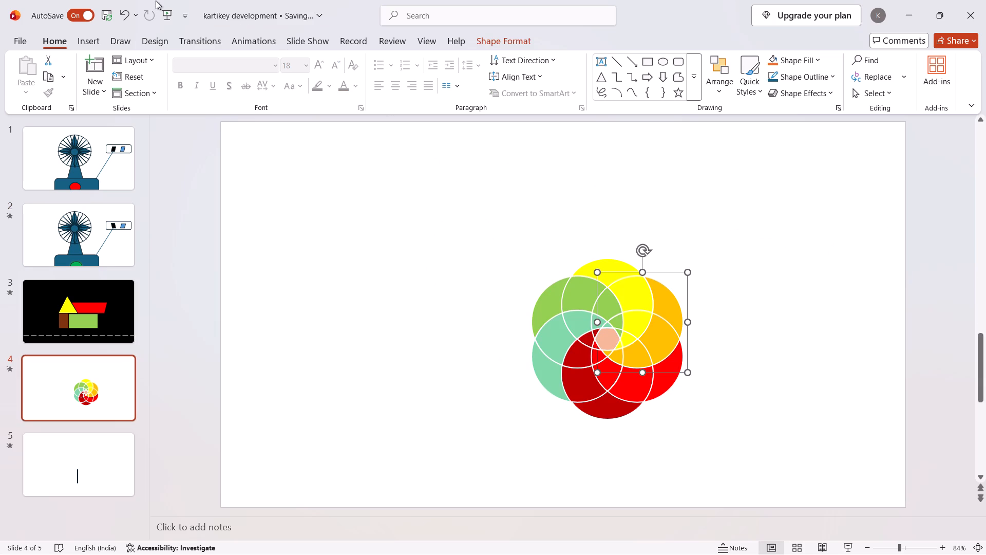
# Create a new blank presentation and give its first slide the Blank layout.
pyautogui.click(27, 35)
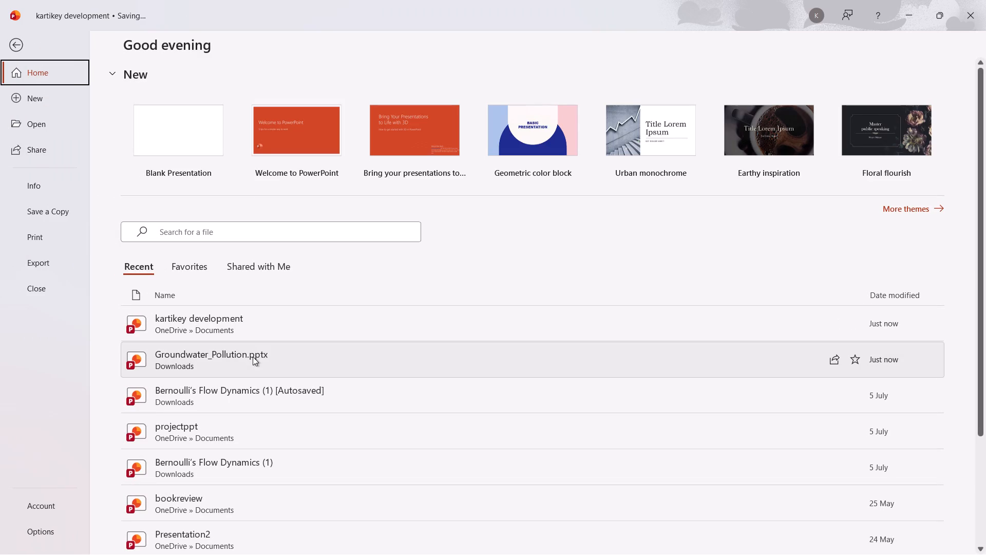
pyautogui.click(154, 139)
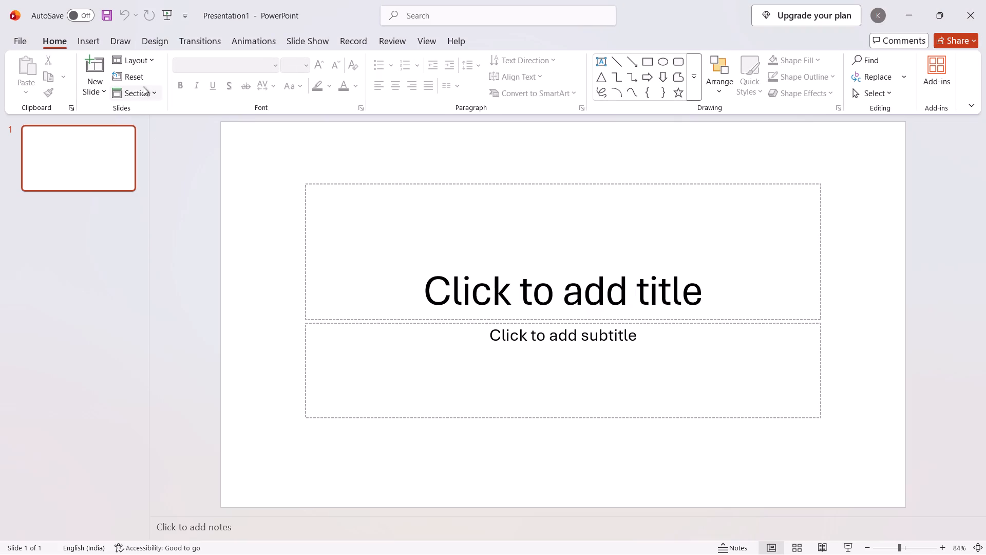
pyautogui.click(143, 65)
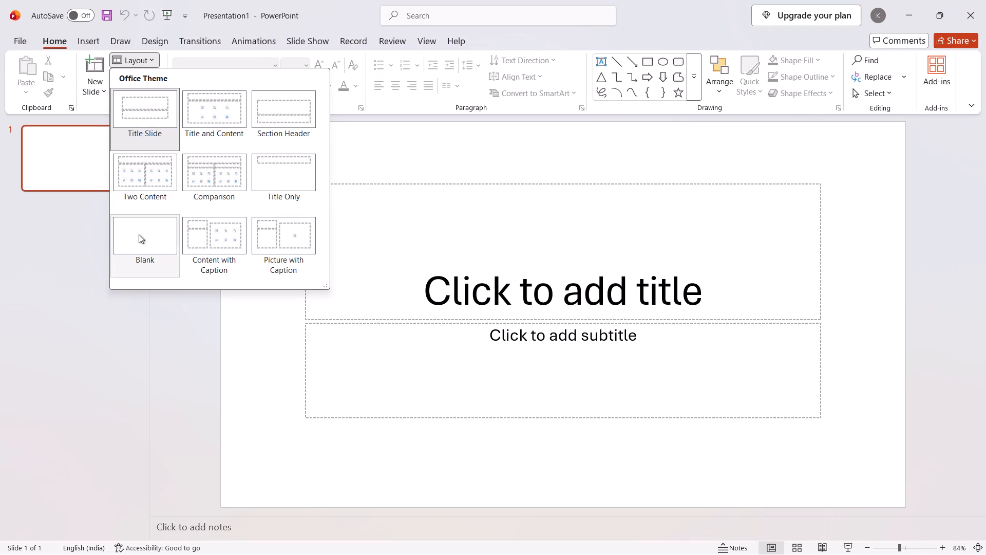
pyautogui.click(139, 234)
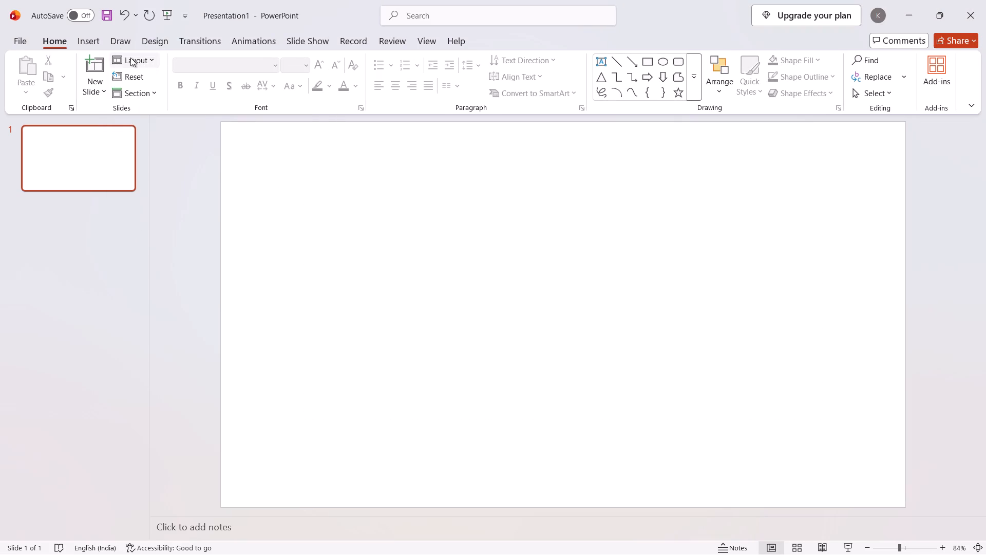
# Add blank slides until the presentation has 10 slides, and return to slide 1.
pyautogui.click(96, 60)
pyautogui.tripleClick(96, 60)
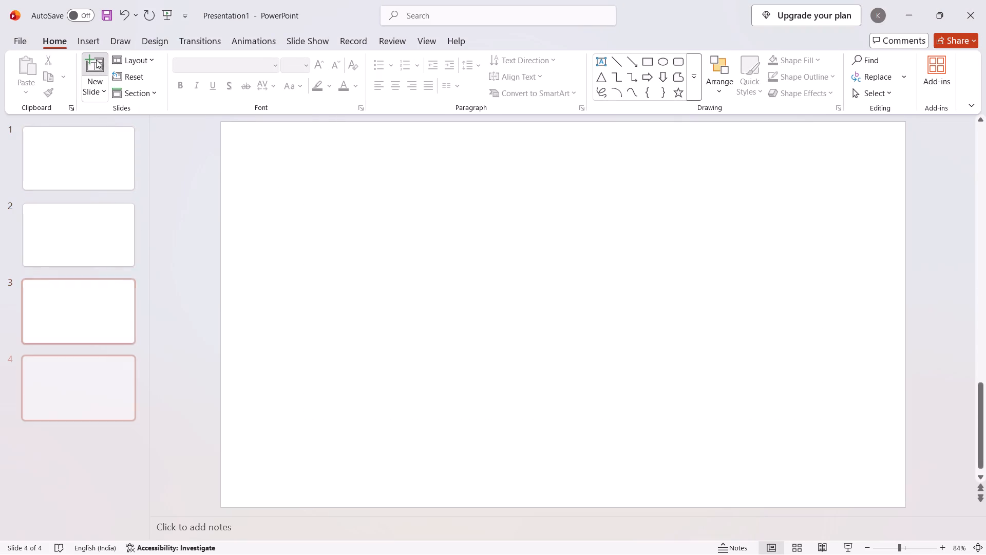
pyautogui.tripleClick(96, 60)
pyautogui.tripleClick(96, 60)
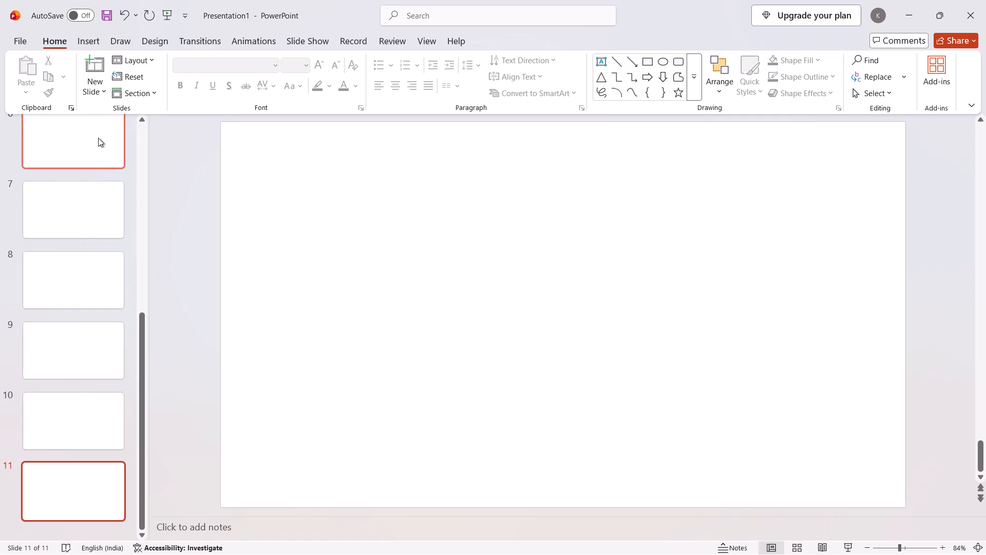
pyautogui.hotkey('ctrl', 'z')
pyautogui.scroll(12, 29, 245)
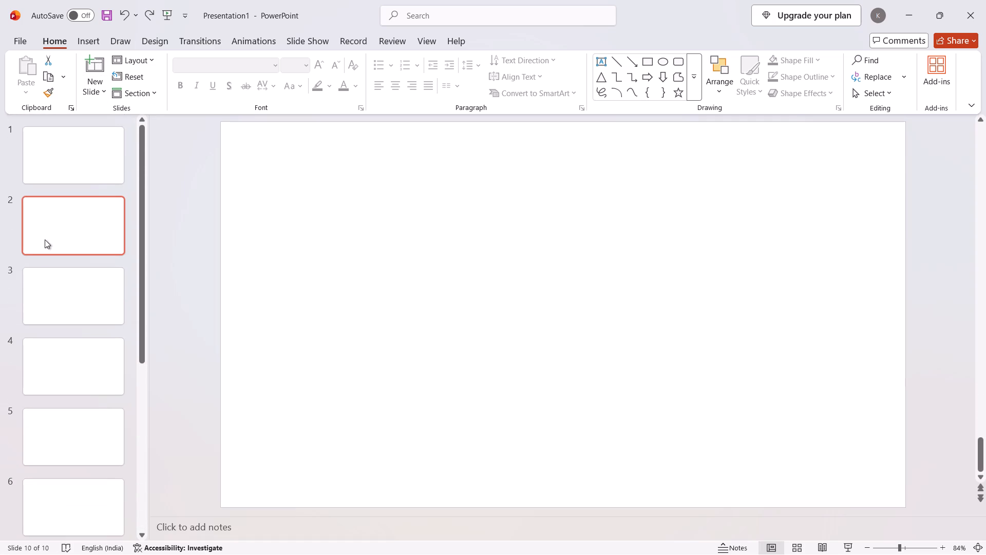
pyautogui.scroll(3, 46, 239)
pyautogui.click(59, 169)
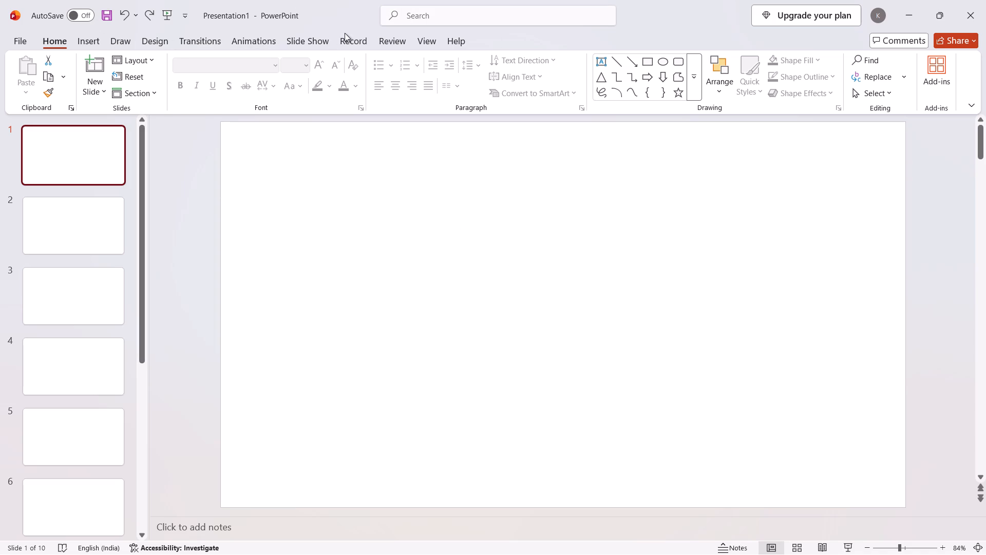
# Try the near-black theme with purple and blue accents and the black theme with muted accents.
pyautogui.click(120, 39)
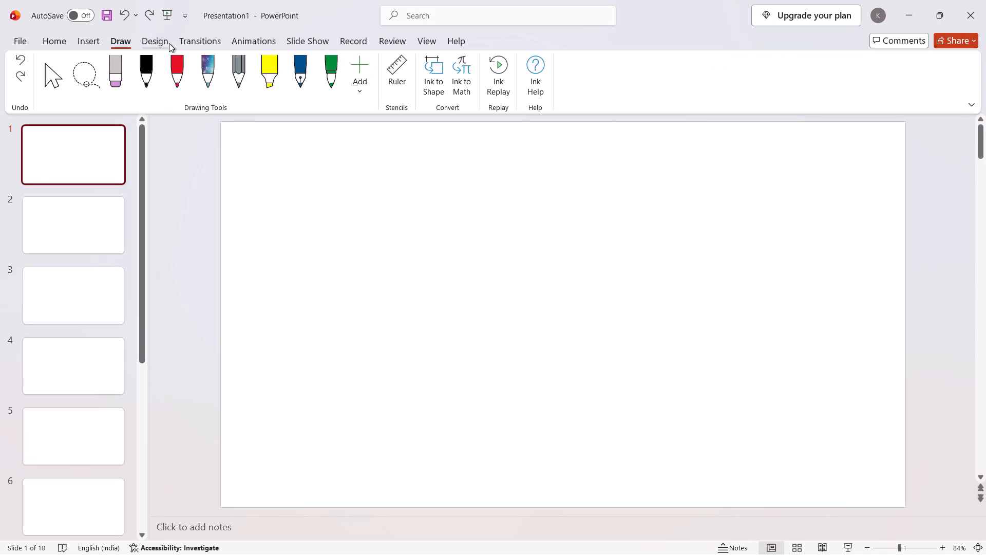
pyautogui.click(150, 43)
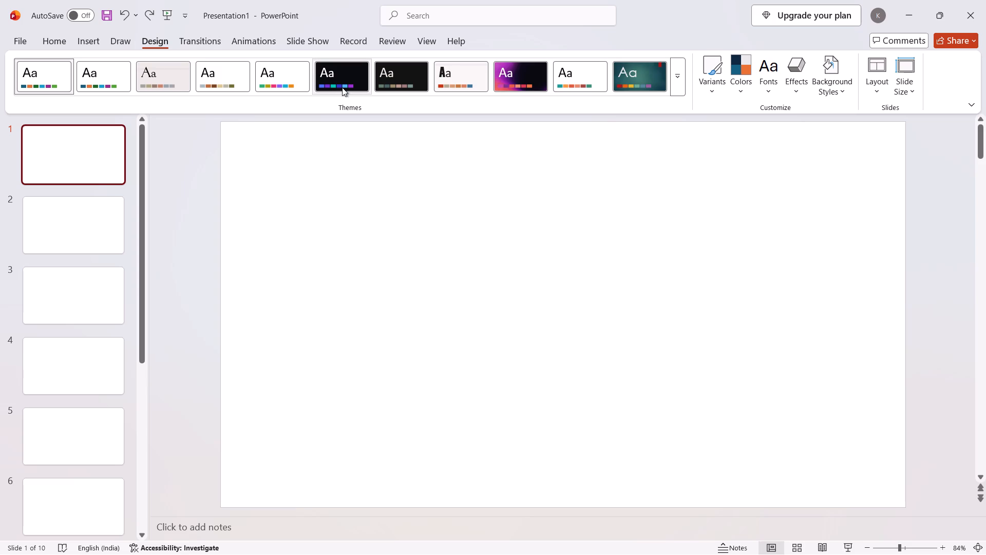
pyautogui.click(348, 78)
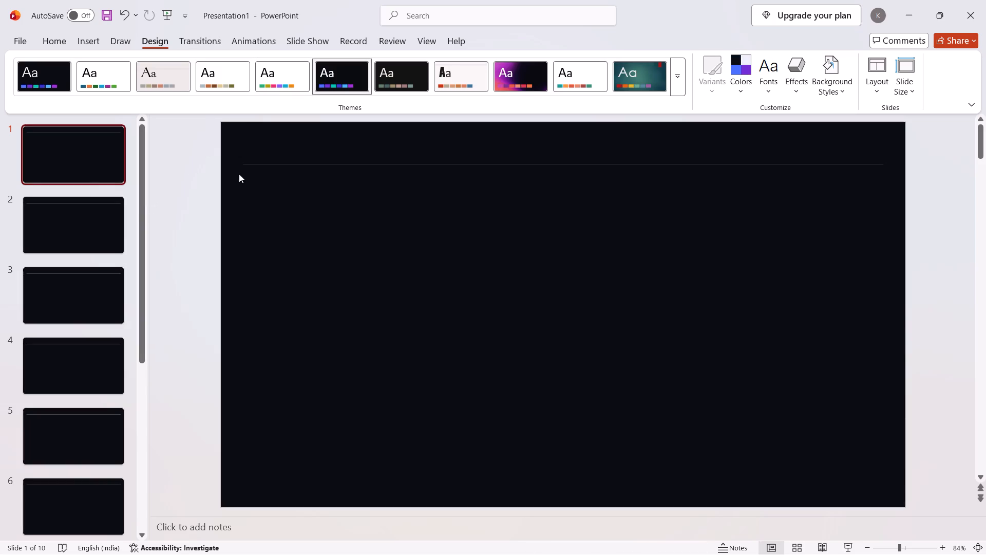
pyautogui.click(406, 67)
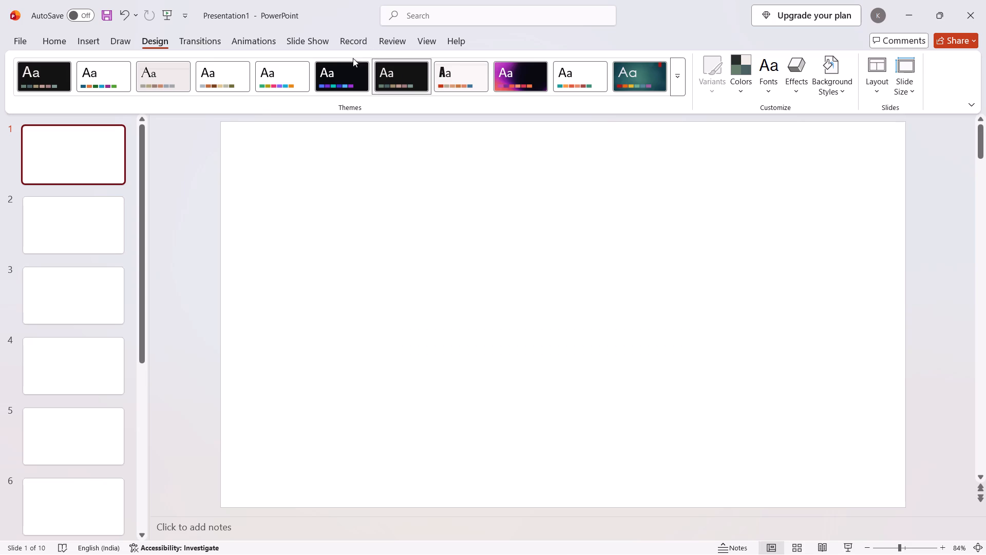
# Apply the white theme with blue, orange, brown and green accent colours to the presentation.
pyautogui.click(226, 65)
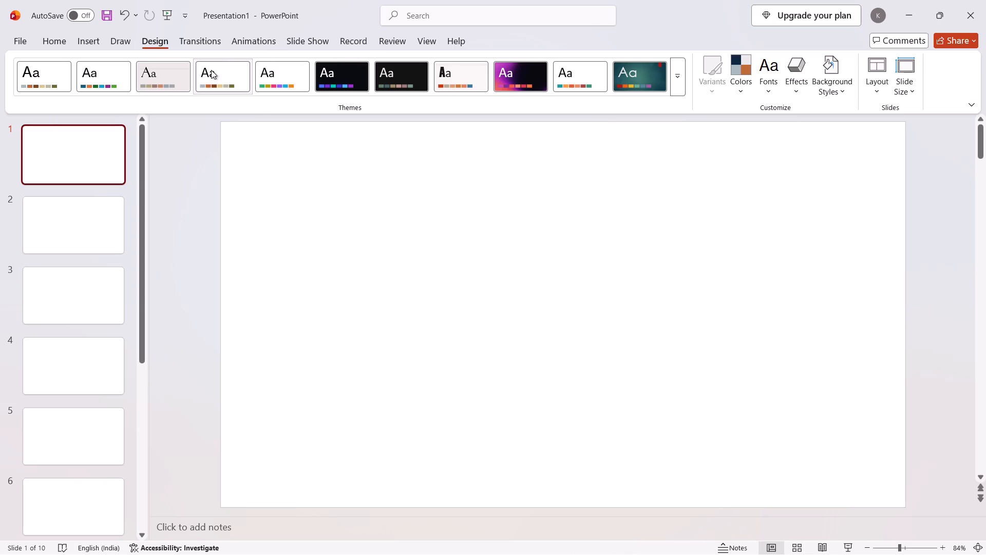
pyautogui.click(32, 69)
pyautogui.click(332, 187)
# Start inserting a picture from this device on slide 1 and search the Documents folder for rjit.
pyautogui.click(55, 36)
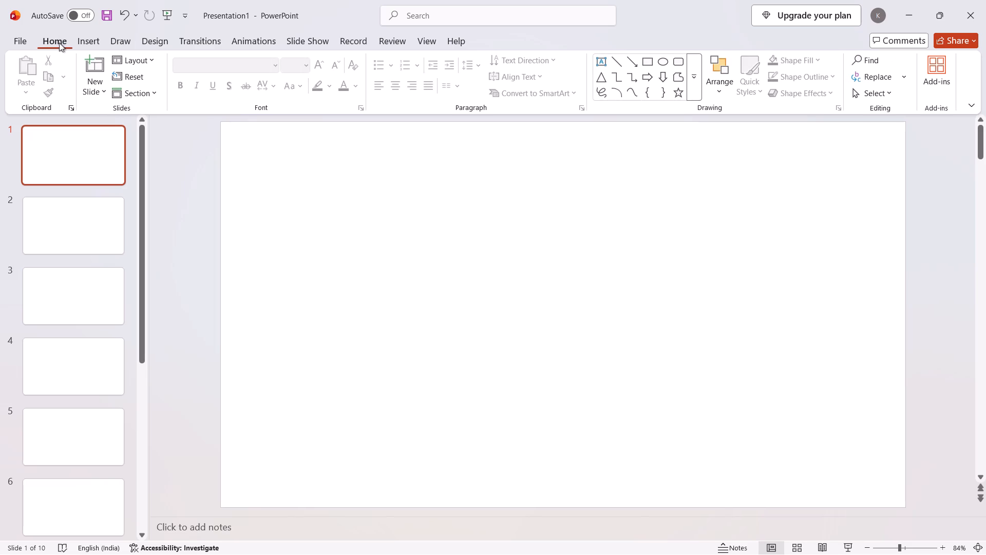
pyautogui.click(93, 45)
pyautogui.click(102, 80)
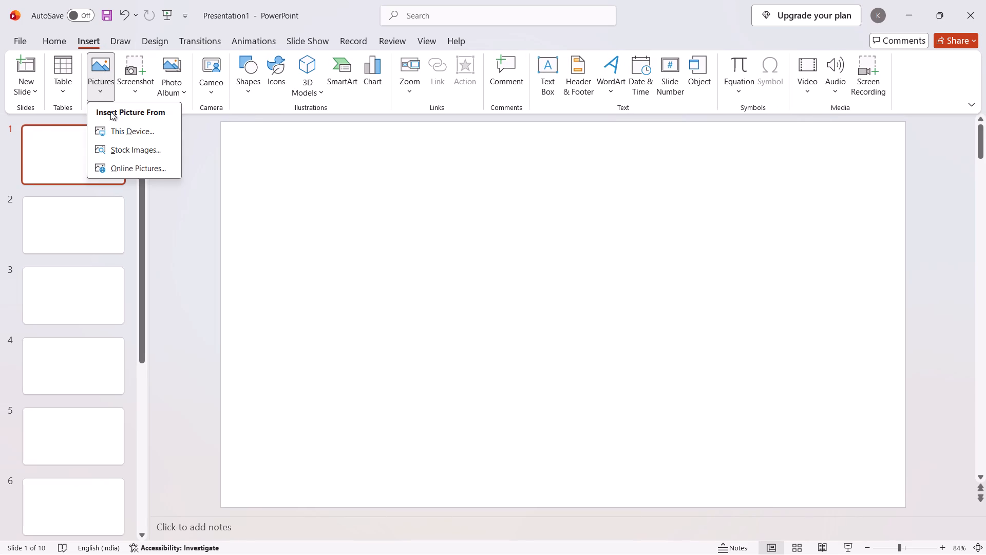
pyautogui.click(122, 131)
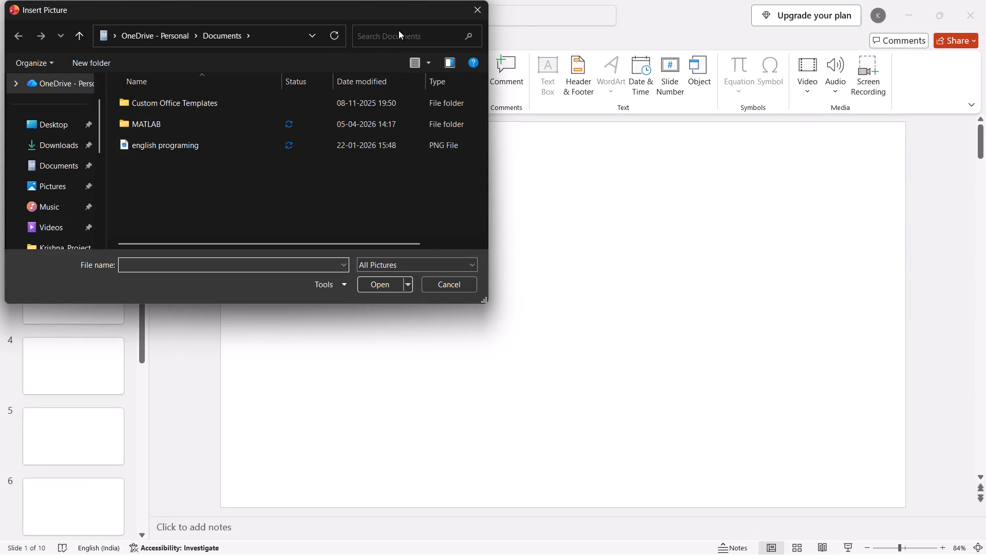
pyautogui.click(399, 30)
pyautogui.click(393, 43)
pyautogui.click(393, 30)
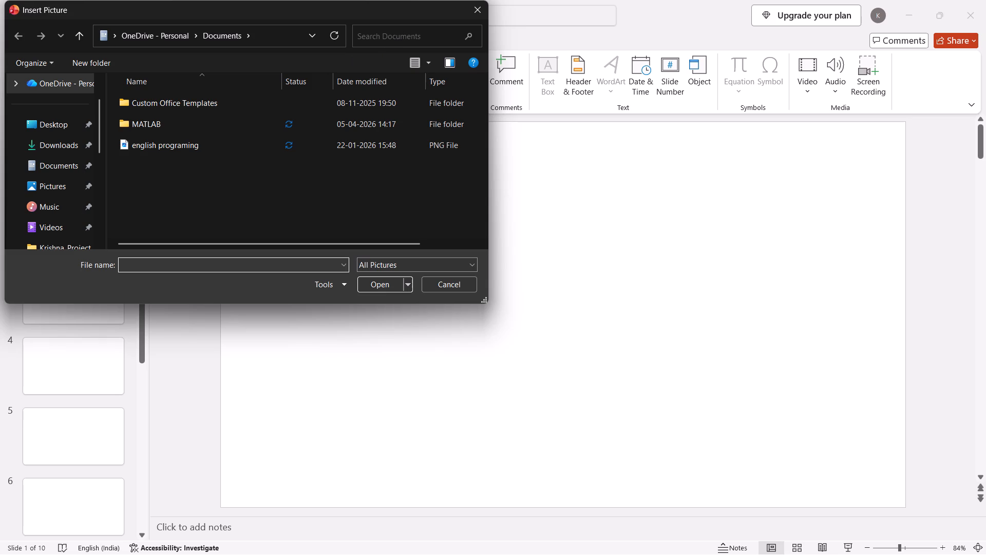
pyautogui.click(390, 34)
pyautogui.press('r')
pyautogui.write('ji')
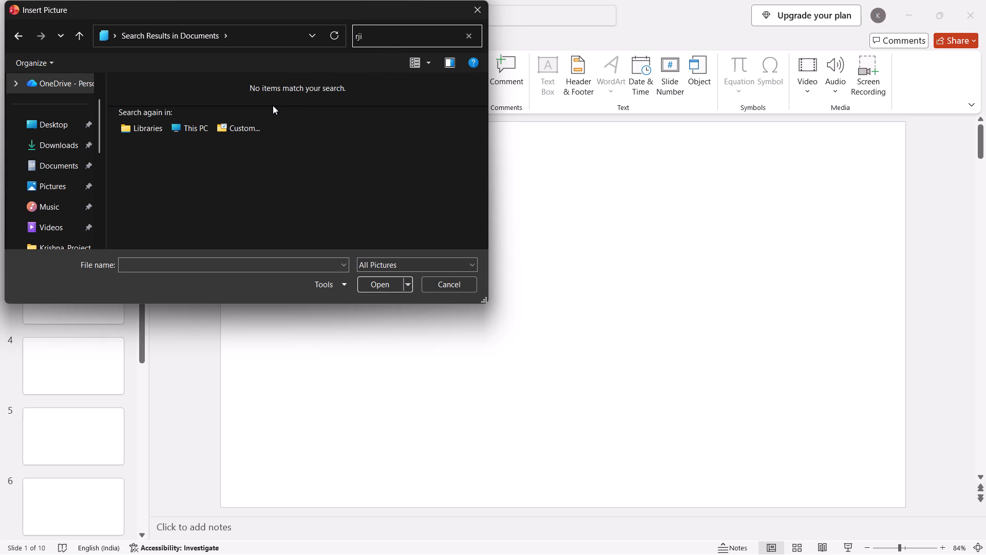
pyautogui.press('t')
pyautogui.press('space')
pyautogui.write('k')
pyautogui.press('BackSpace')
pyautogui.press('BackSpace')
pyautogui.press('BackSpace')
pyautogui.press('BackSpace')
pyautogui.press('BackSpace')
pyautogui.press('BackSpace')
# Search the Downloads folder for rjit and insert the RJIT KA LOGO picture on slide 1.
pyautogui.click(61, 140)
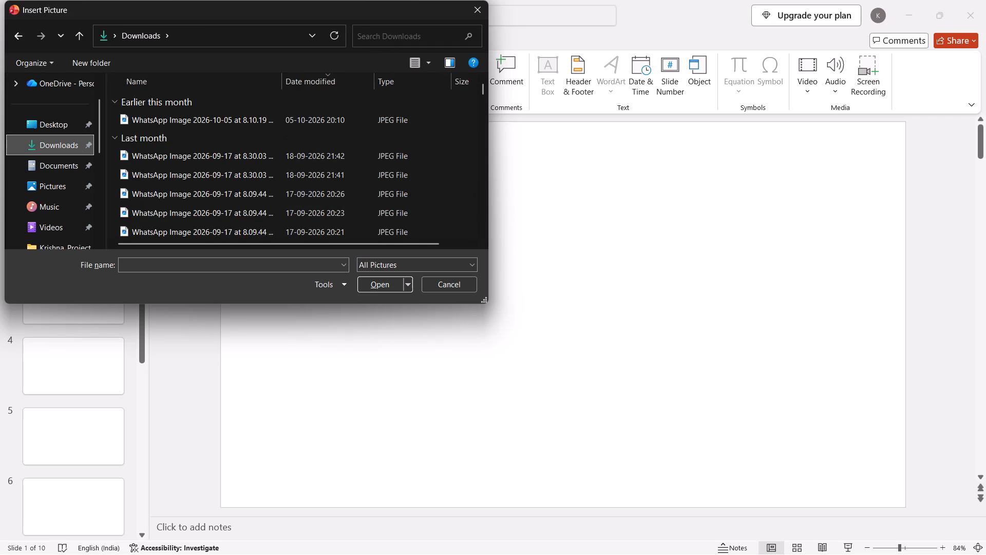
pyautogui.click(362, 32)
pyautogui.press('r')
pyautogui.write('jit')
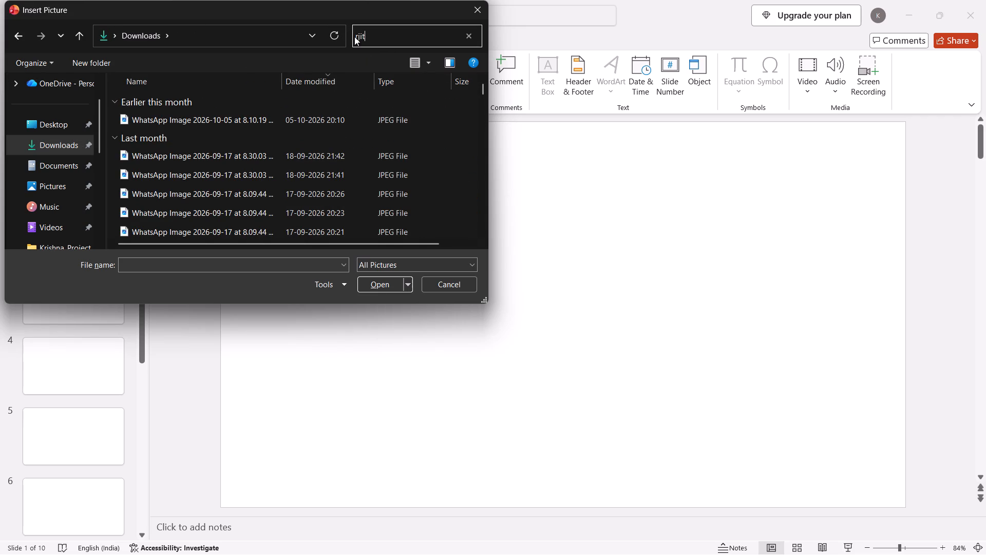
pyautogui.click(170, 114)
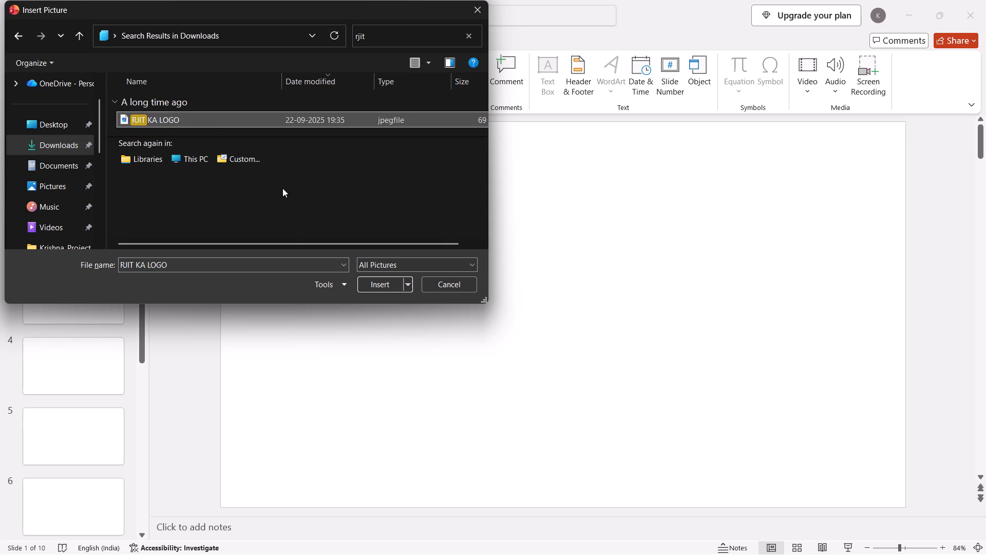
pyautogui.click(373, 288)
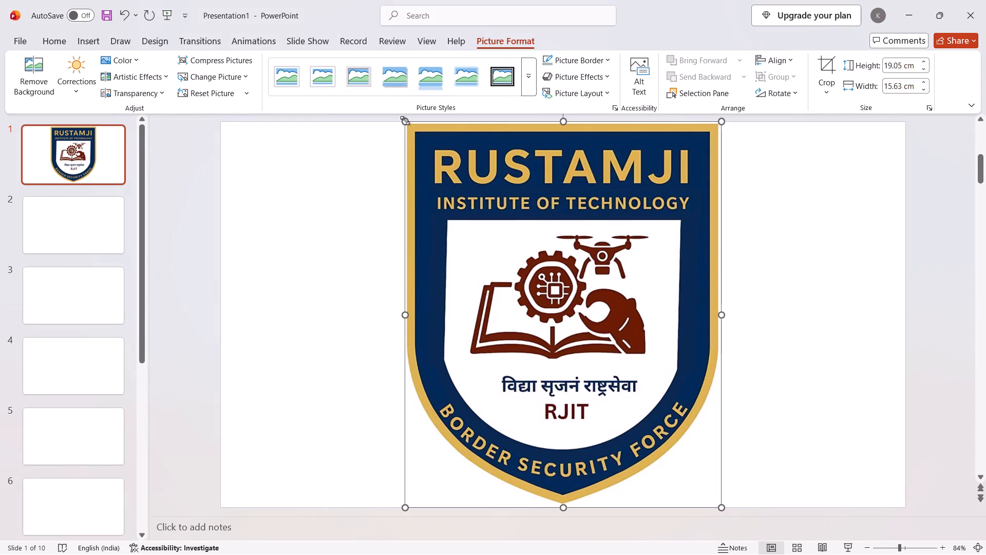
# Shrink the logo to about 11.93 cm high by 9.79 cm wide and place it near the slide's upper-left corner.
pyautogui.moveTo(405, 120); pyautogui.dragTo(480, 244)
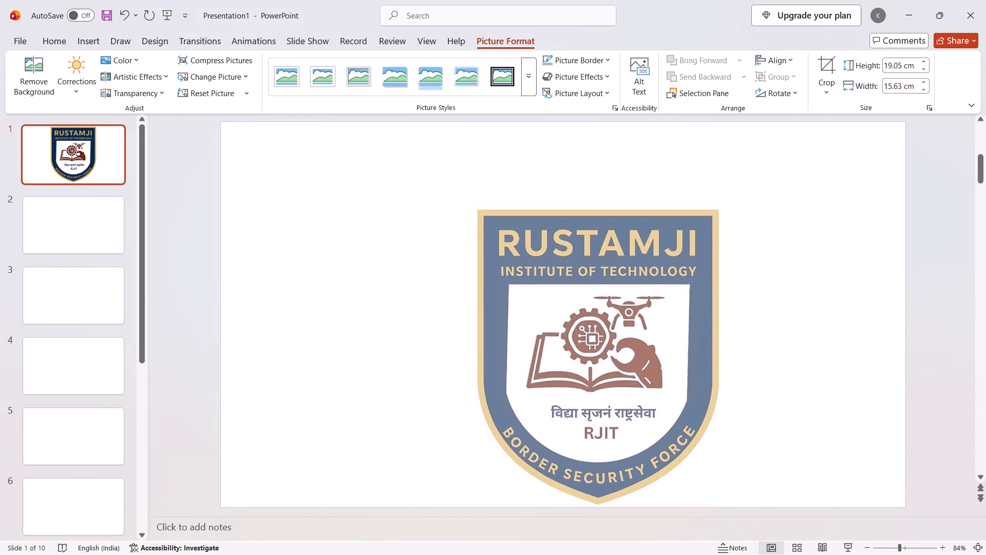
pyautogui.moveTo(480, 244); pyautogui.dragTo(524, 282)
pyautogui.moveTo(622, 346); pyautogui.dragTo(425, 238)
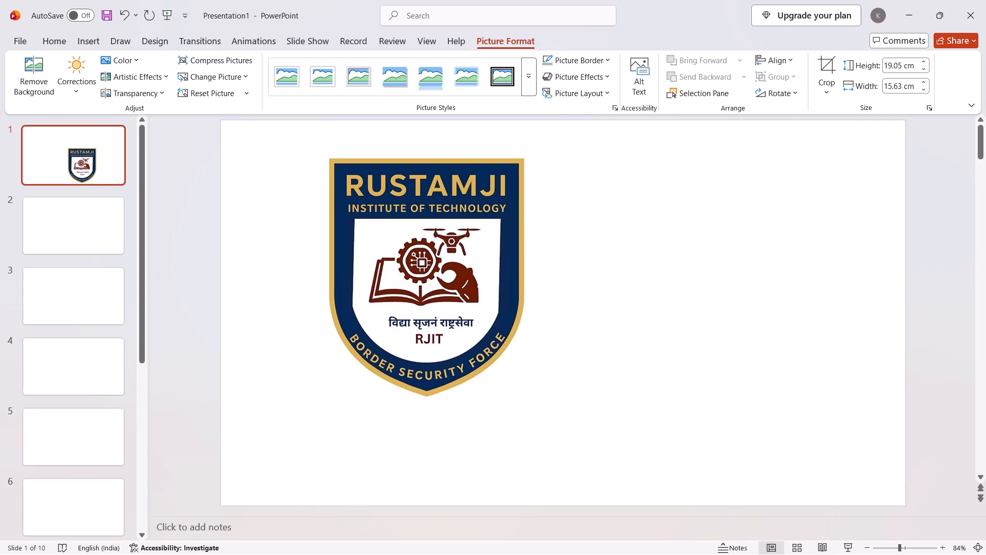
pyautogui.moveTo(425, 238); pyautogui.dragTo(366, 220)
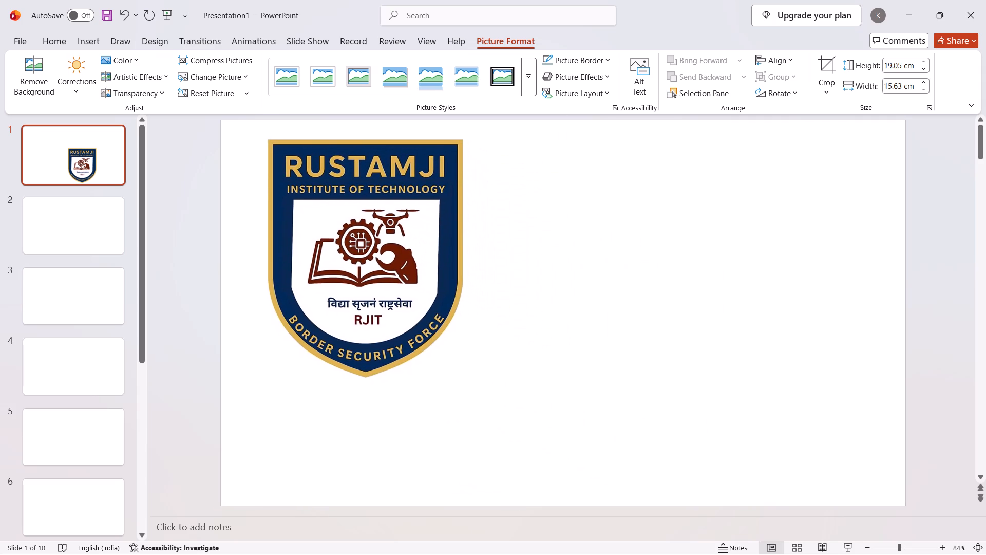
pyautogui.moveTo(366, 220); pyautogui.dragTo(366, 219)
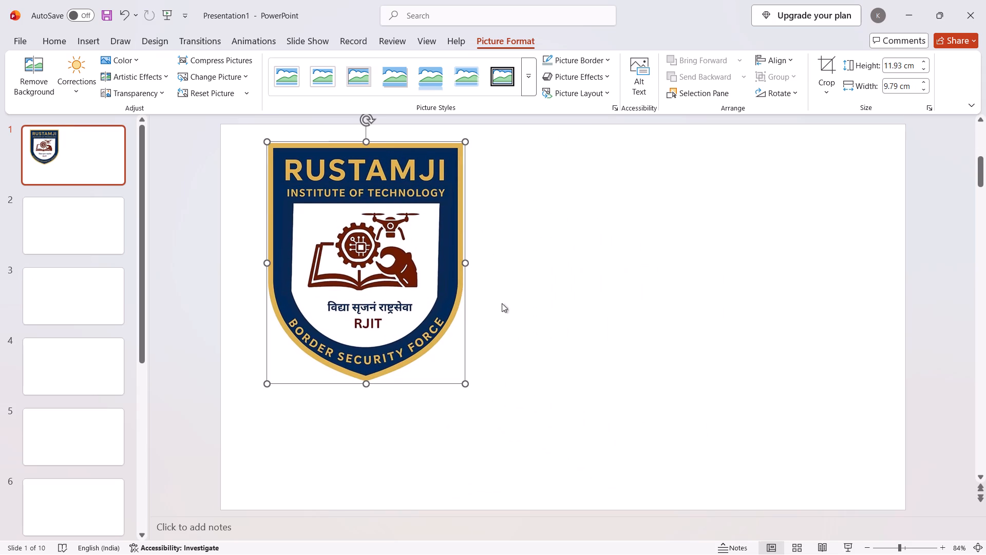
pyautogui.click(556, 332)
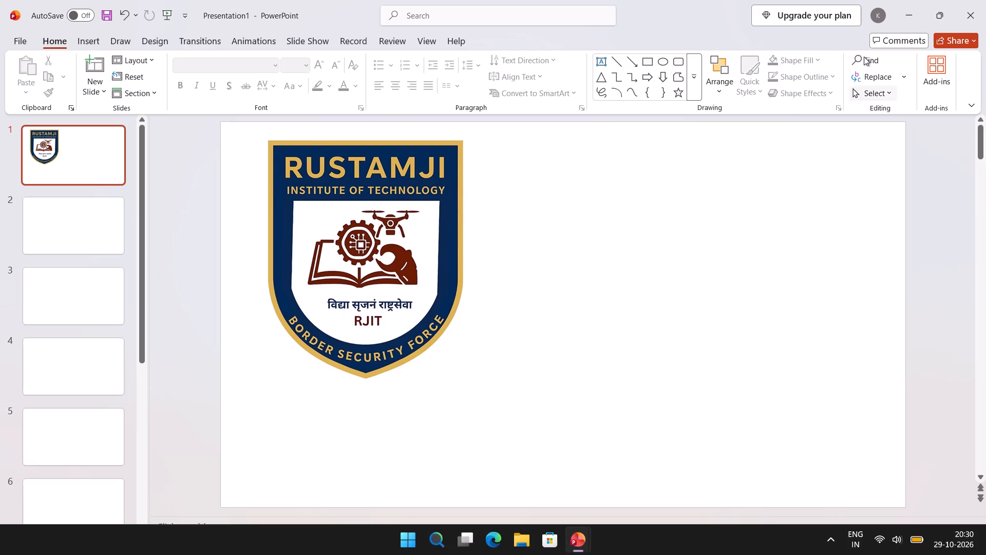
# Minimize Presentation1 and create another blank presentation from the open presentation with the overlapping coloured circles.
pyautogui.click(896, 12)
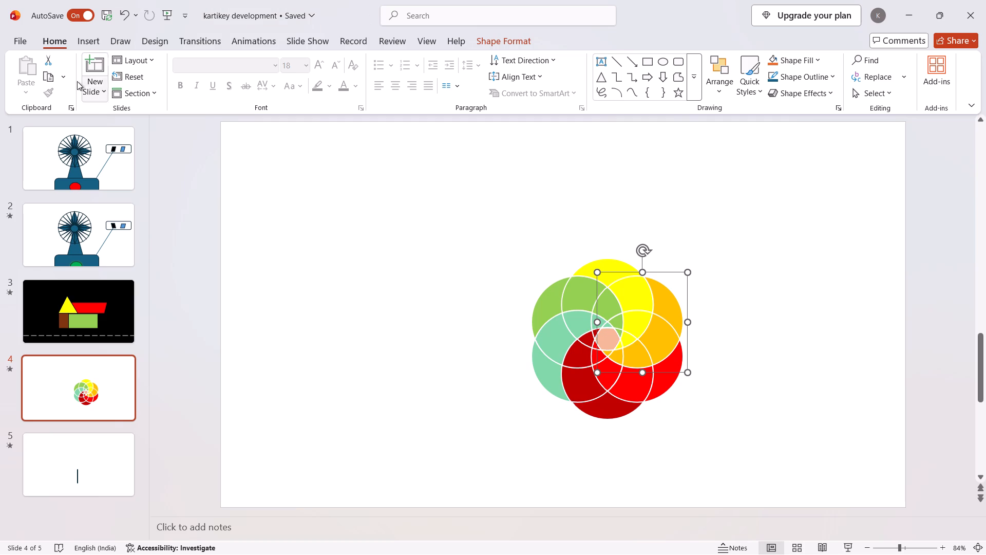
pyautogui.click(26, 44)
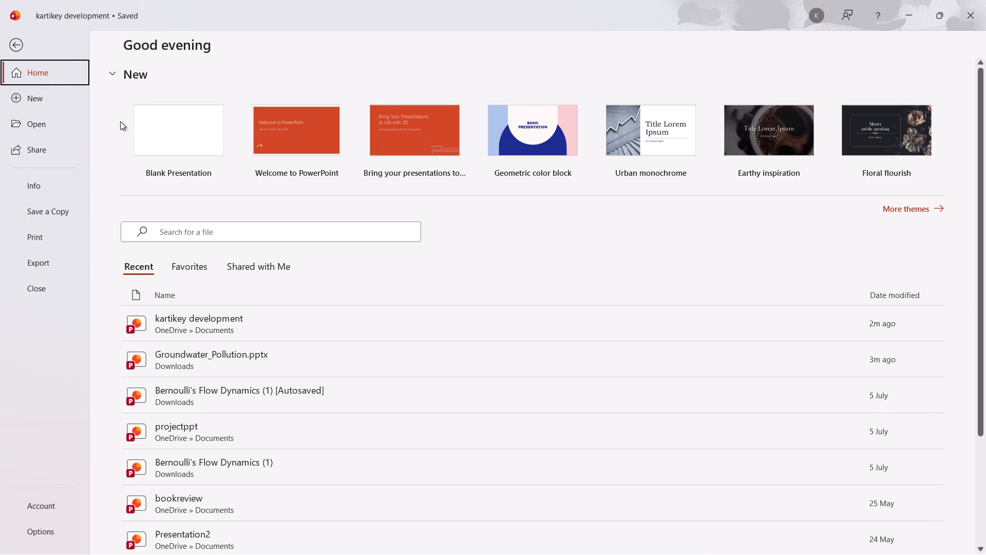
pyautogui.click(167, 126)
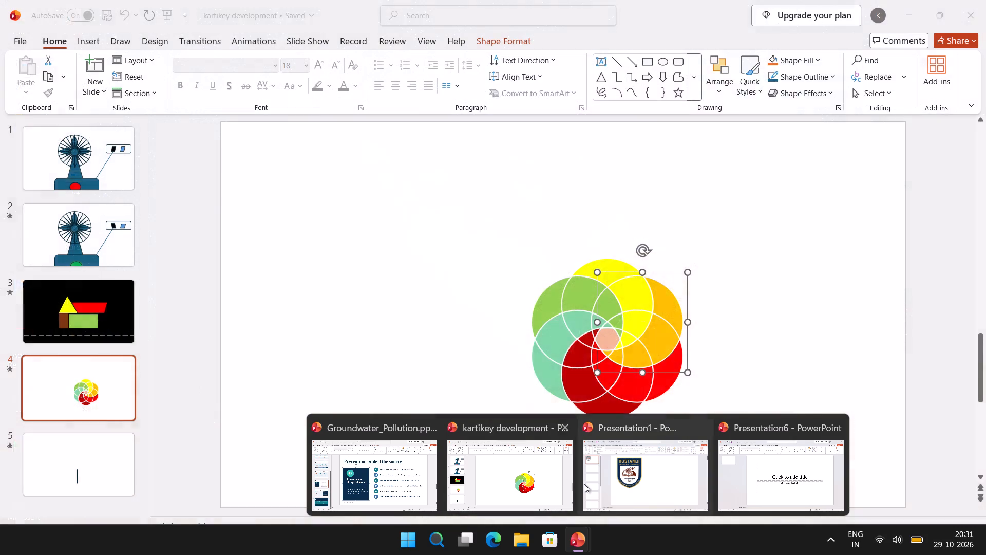
# Close the coloured-circles presentation and the extra blank Presentation6, keeping Groundwater_Pollution open.
pyautogui.click(563, 431)
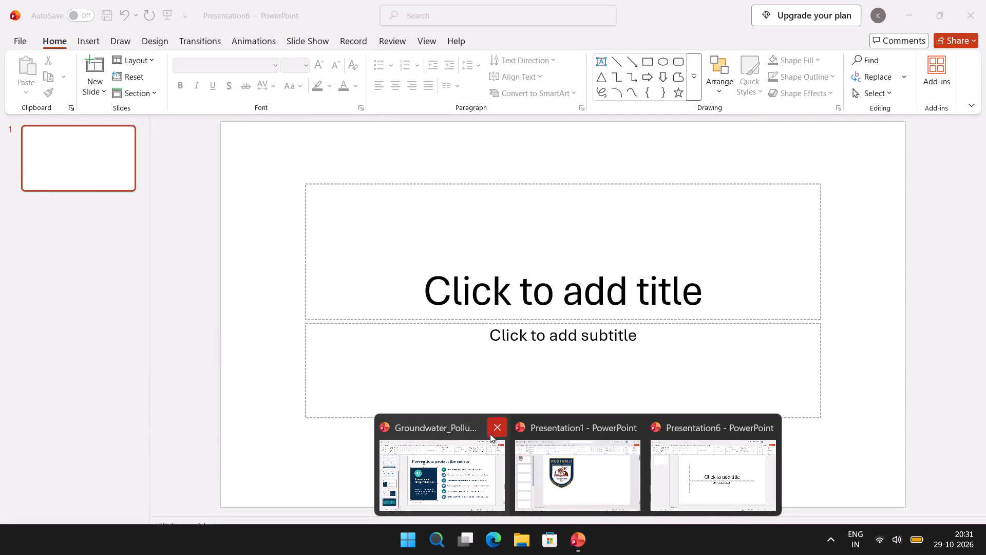
pyautogui.click(489, 432)
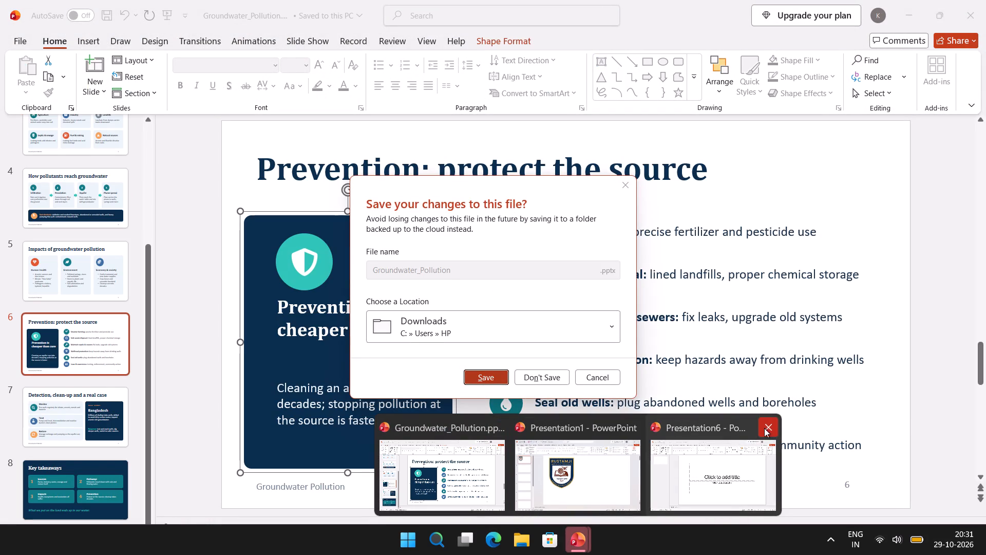
pyautogui.click(599, 378)
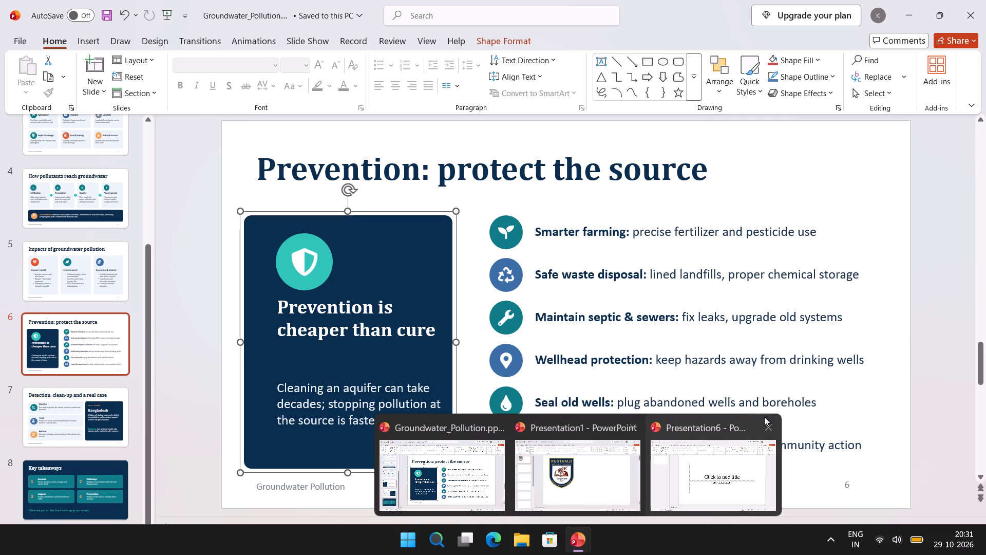
pyautogui.click(771, 428)
# Minimize Presentation1 to return to Groundwater_Pollution, and undo the last move of the dark blue panel on slide 6.
pyautogui.click(653, 472)
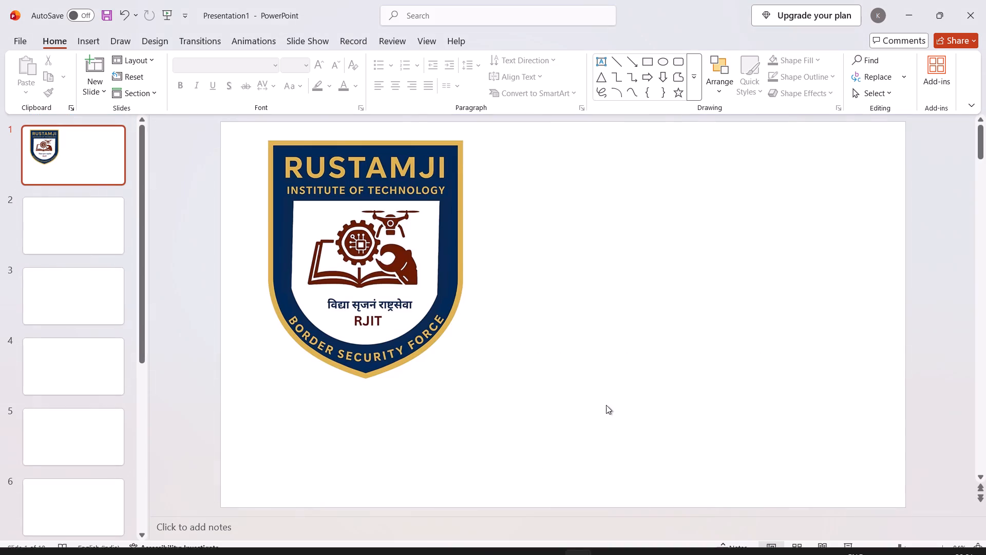
pyautogui.click(915, 15)
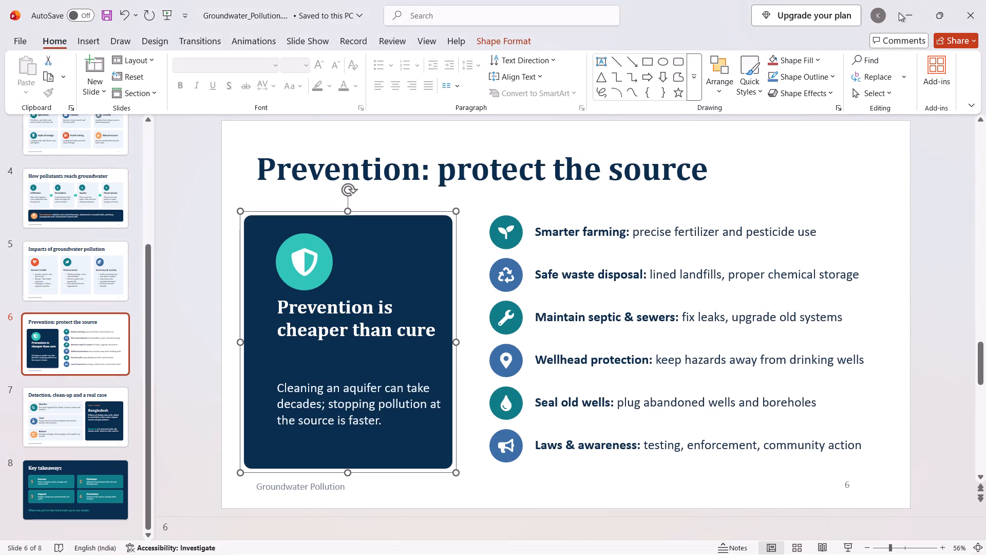
pyautogui.hotkey('ctrl', 'z')
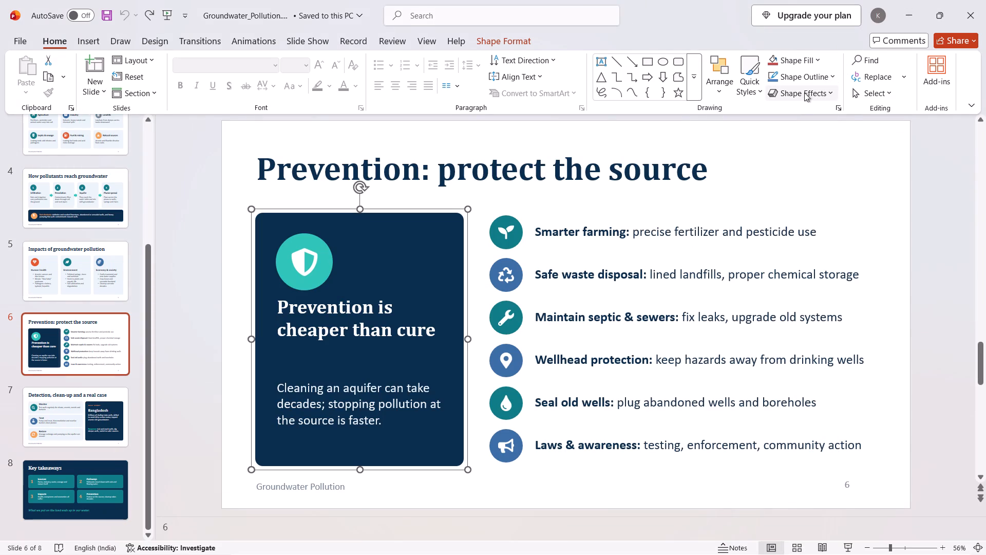
# Create a new blank presentation and give its first slide the Blank layout.
pyautogui.click(11, 41)
pyautogui.click(186, 140)
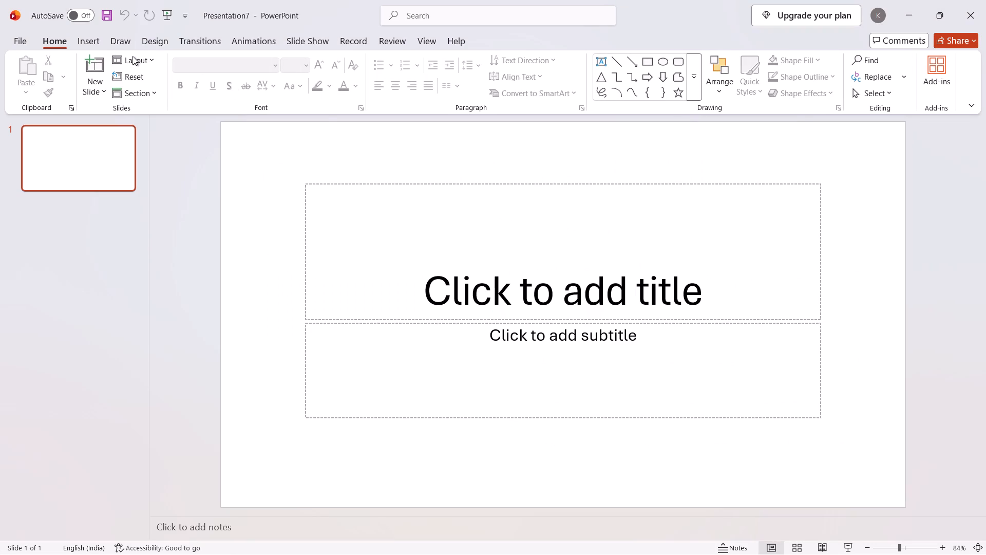
pyautogui.click(132, 56)
pyautogui.click(150, 221)
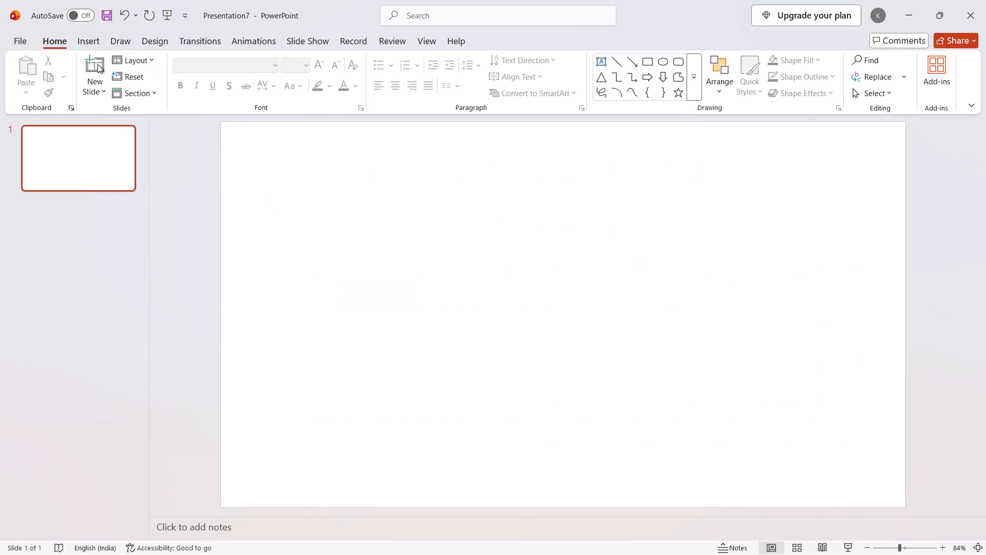
# Add blank slides until the new presentation has 10 slides, and return to slide 1.
pyautogui.doubleClick(92, 61)
pyautogui.tripleClick(92, 61)
pyautogui.doubleClick(92, 61)
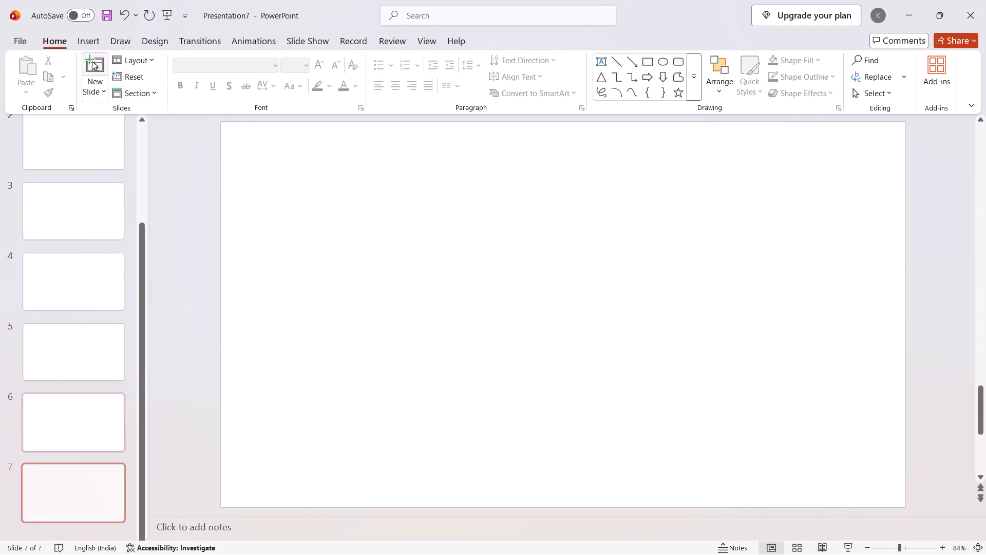
pyautogui.click(92, 61)
pyautogui.click(92, 61)
pyautogui.scroll(7, 109, 216)
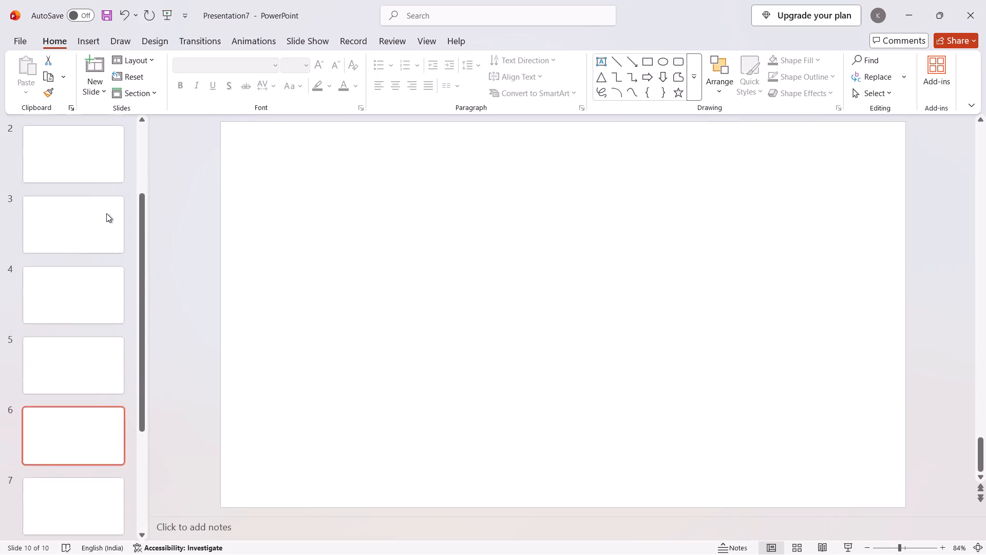
pyautogui.scroll(7, 106, 213)
pyautogui.scroll(1, 88, 169)
pyautogui.click(82, 156)
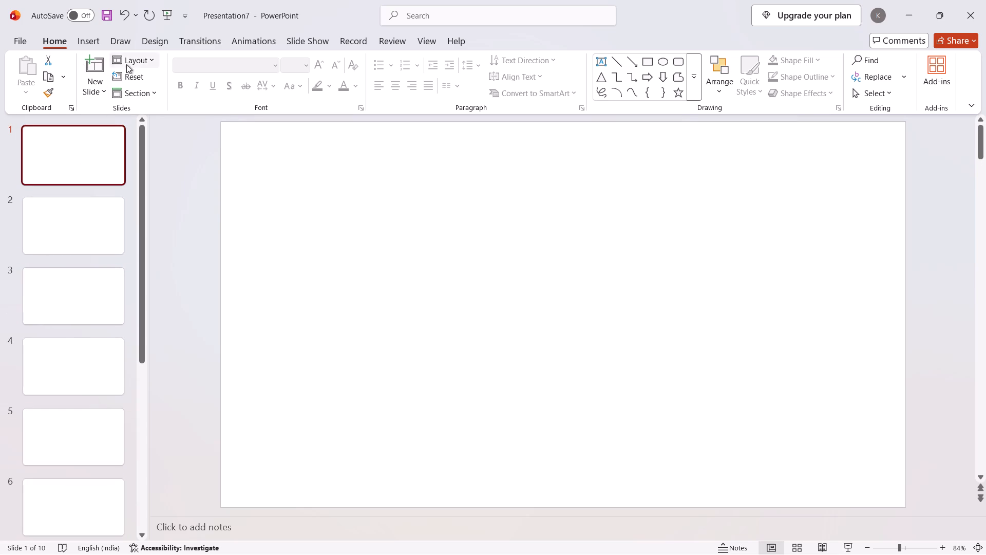
# Insert the picture RJIT KA LOGO from the device's Downloads folder onto slide 1, searching the folder for "rji".
pyautogui.click(122, 42)
pyautogui.click(92, 41)
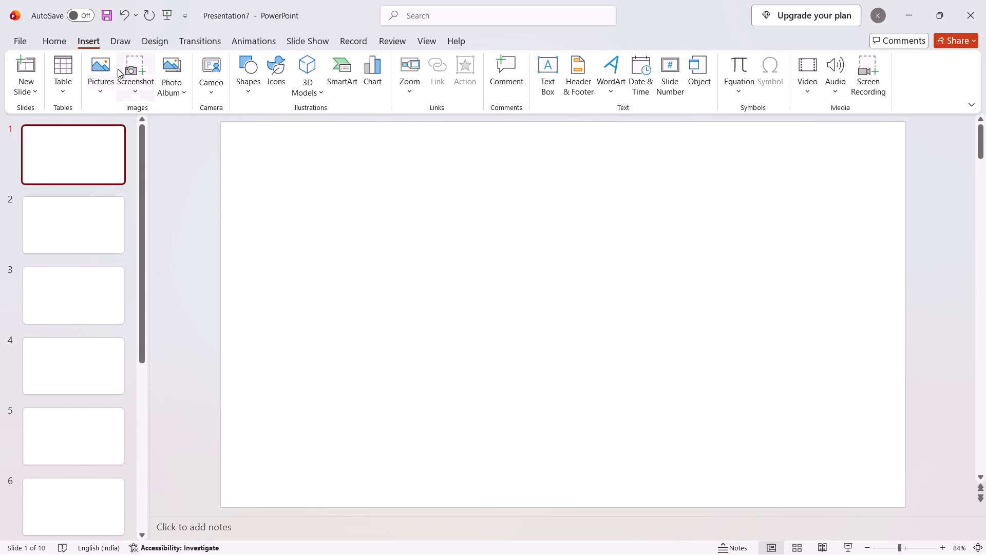
pyautogui.click(106, 76)
pyautogui.click(115, 132)
pyautogui.click(71, 144)
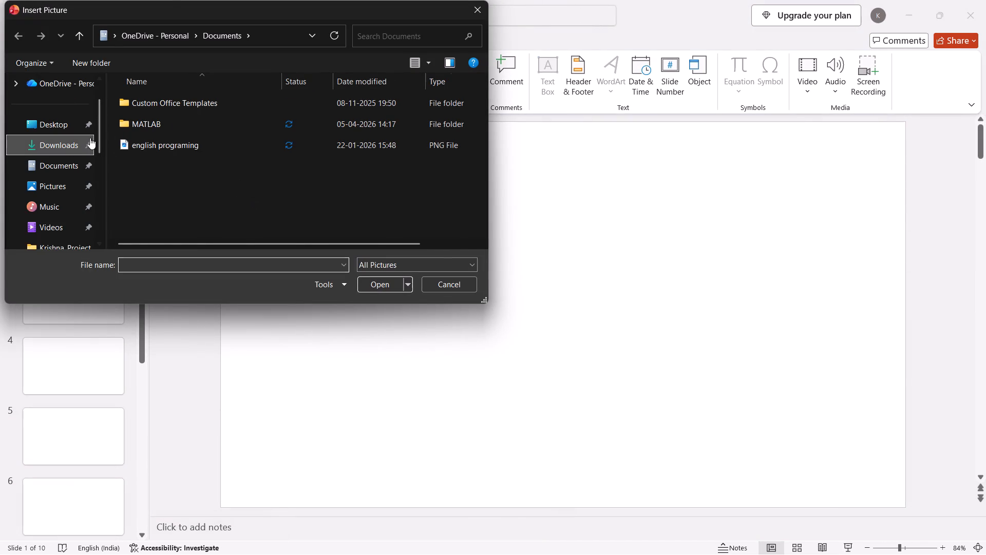
pyautogui.click(384, 34)
pyautogui.press('r')
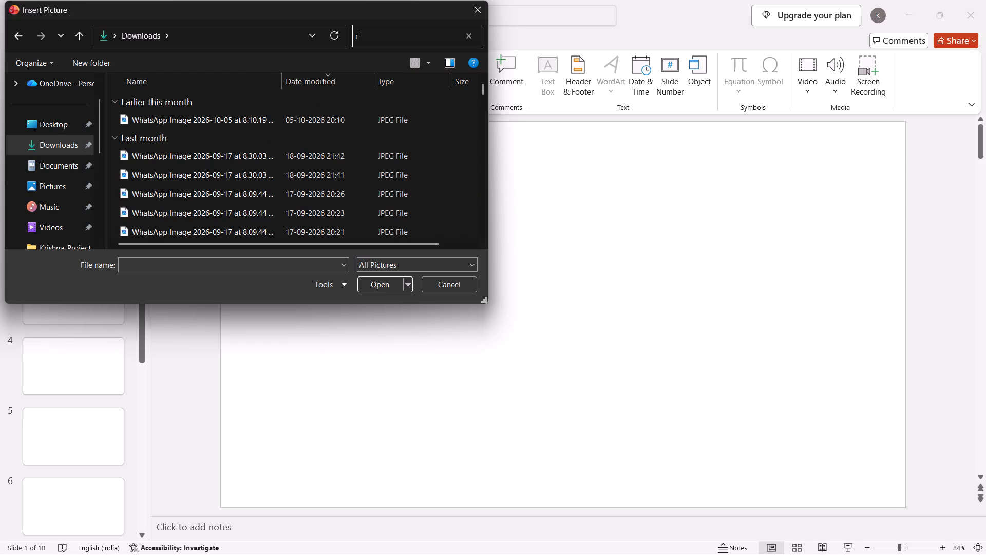
pyautogui.press('j')
pyautogui.press('i')
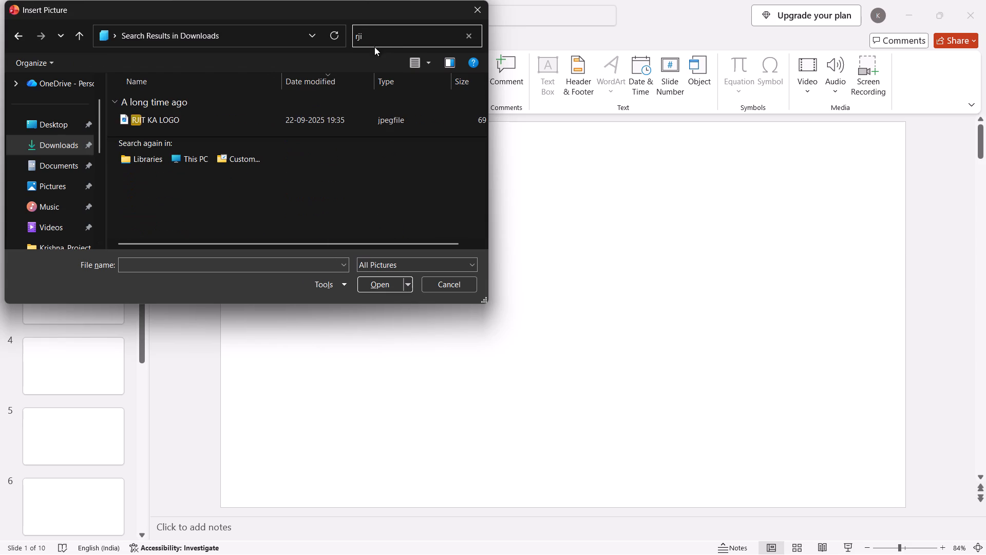
pyautogui.click(245, 123)
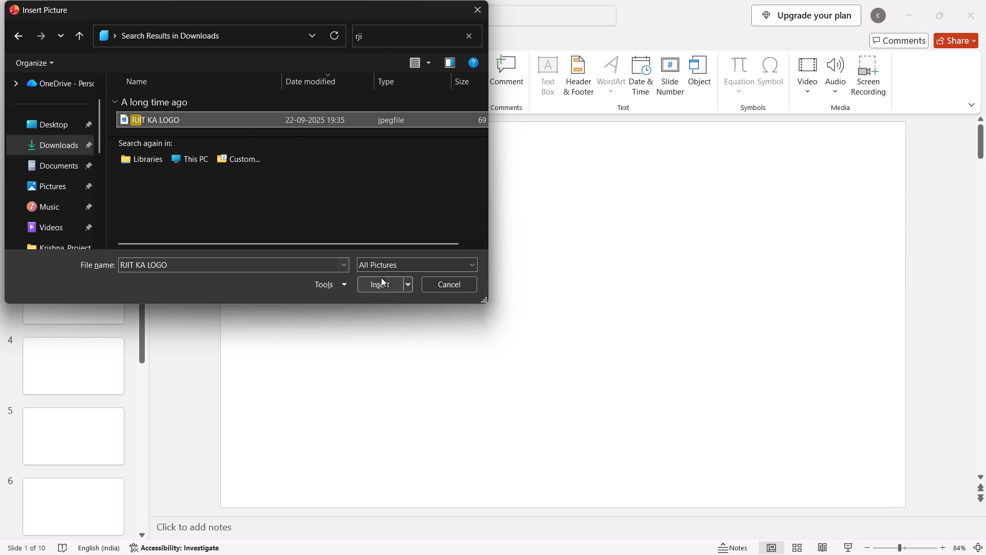
pyautogui.click(384, 283)
pyautogui.click(434, 165)
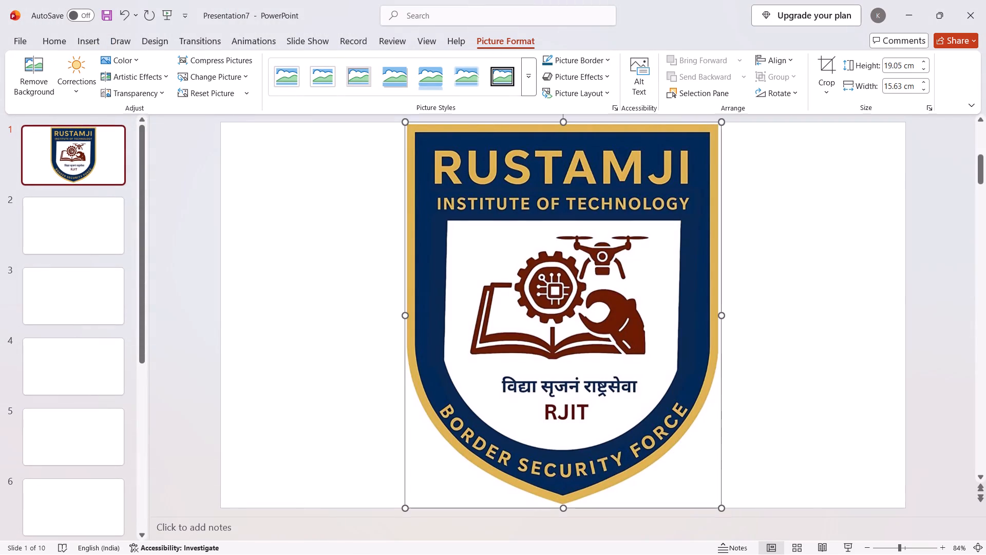
# Shrink the logo proportionally to about 7.69 cm high by 6.31 cm wide and place it near the slide's upper-left corner.
pyautogui.moveTo(402, 125); pyautogui.dragTo(409, 139)
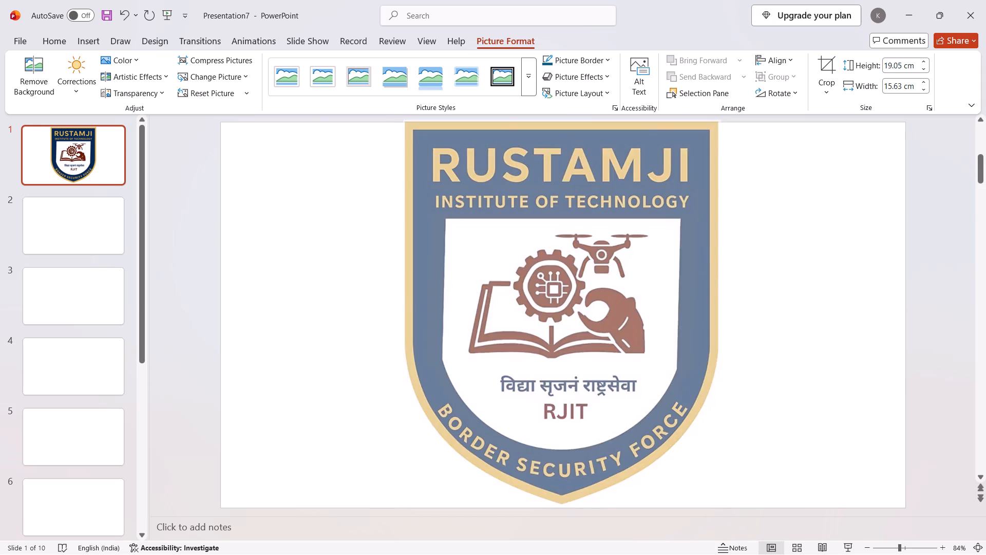
pyautogui.moveTo(409, 139); pyautogui.dragTo(512, 274)
pyautogui.moveTo(582, 299); pyautogui.dragTo(391, 239)
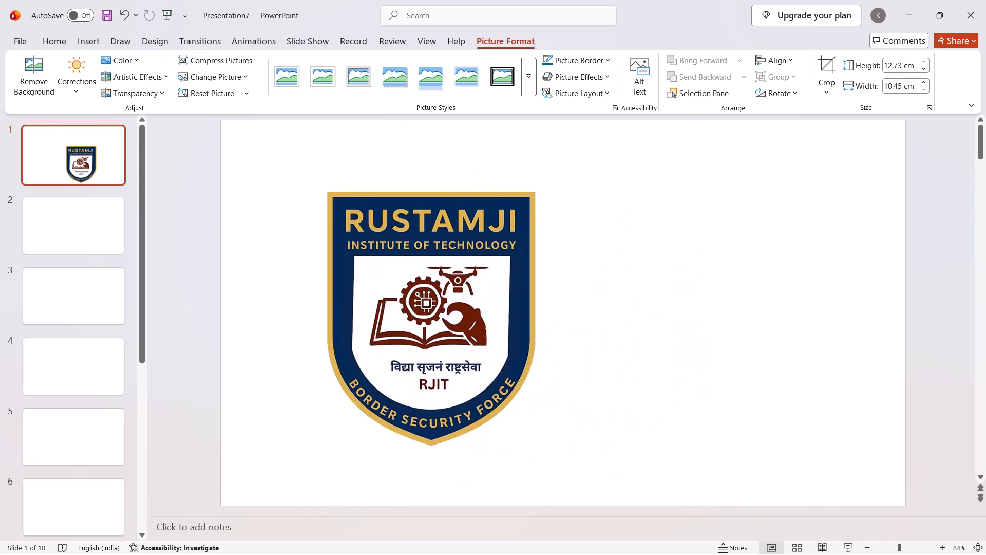
pyautogui.moveTo(391, 239); pyautogui.dragTo(389, 238)
pyautogui.moveTo(318, 187); pyautogui.dragTo(343, 223)
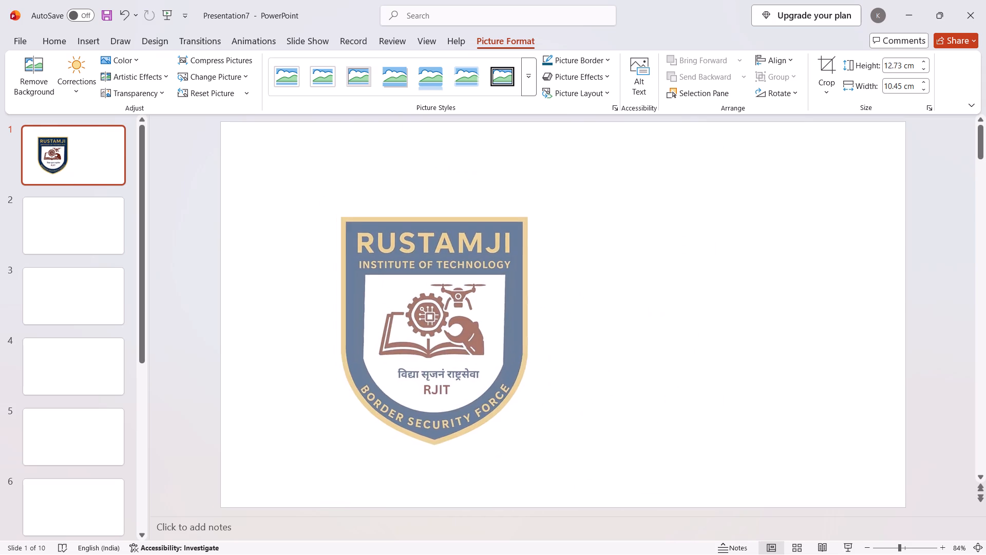
pyautogui.moveTo(343, 223); pyautogui.dragTo(351, 231)
pyautogui.moveTo(415, 257); pyautogui.dragTo(306, 168)
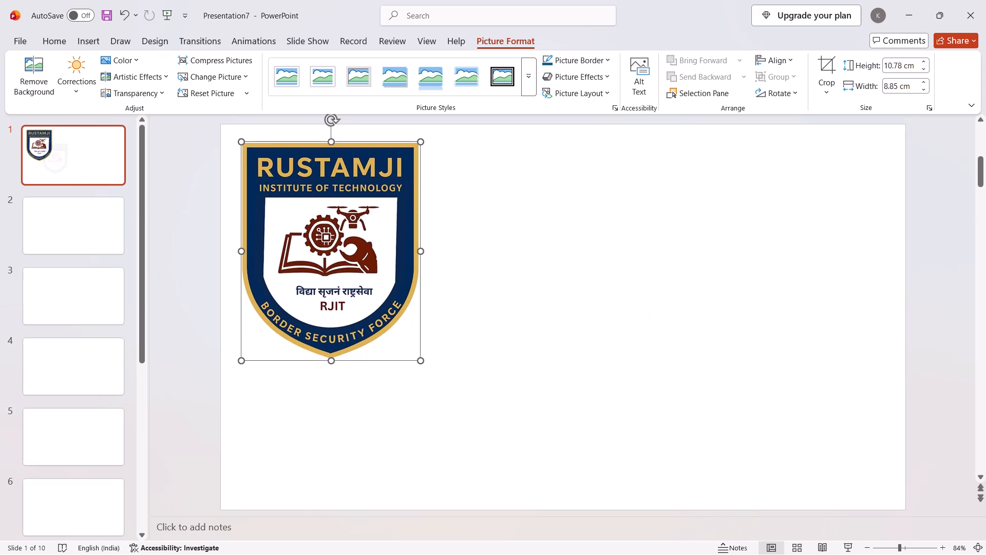
pyautogui.moveTo(239, 142); pyautogui.dragTo(278, 193)
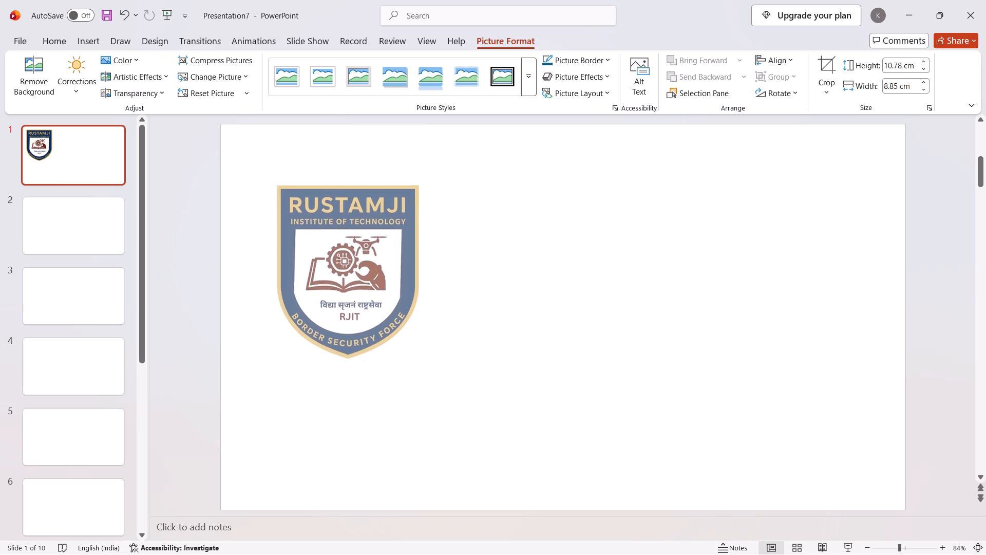
pyautogui.moveTo(278, 193); pyautogui.dragTo(293, 207)
pyautogui.moveTo(336, 275); pyautogui.dragTo(289, 221)
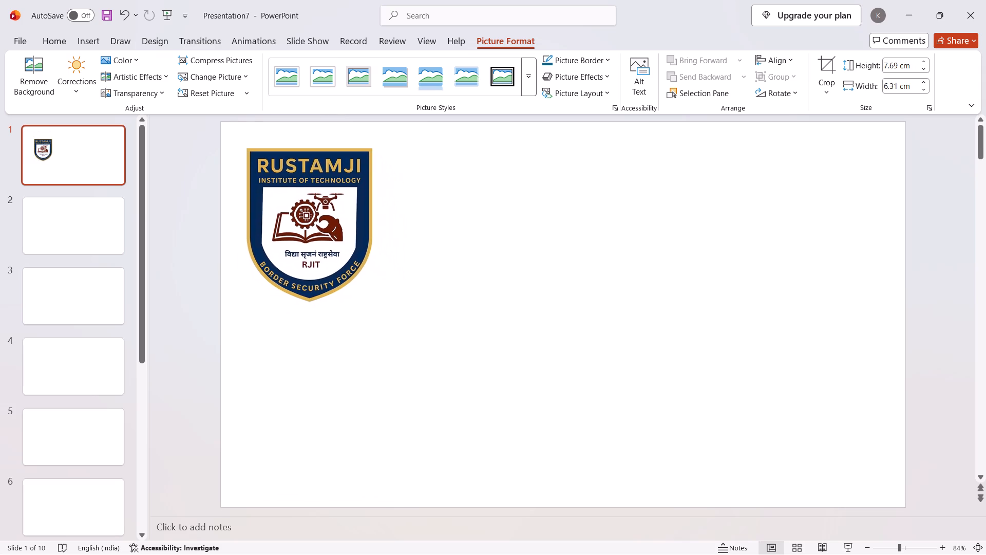
pyautogui.moveTo(289, 221); pyautogui.dragTo(314, 230)
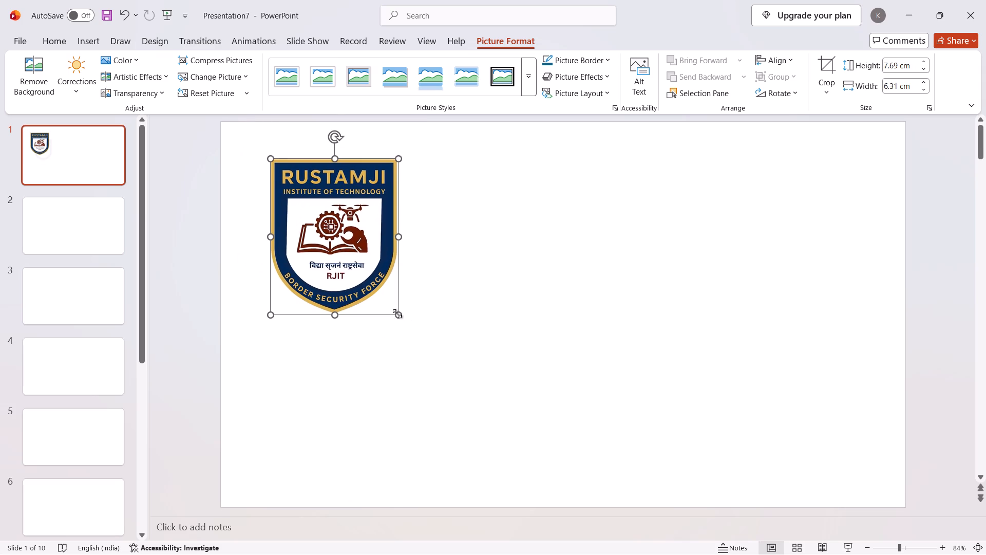
# Enlarge the logo proportionally to slightly more than 9.64 cm high and nudge it closer to the slide's upper-left corner.
pyautogui.moveTo(397, 313); pyautogui.dragTo(422, 354)
pyautogui.moveTo(383, 306); pyautogui.dragTo(368, 293)
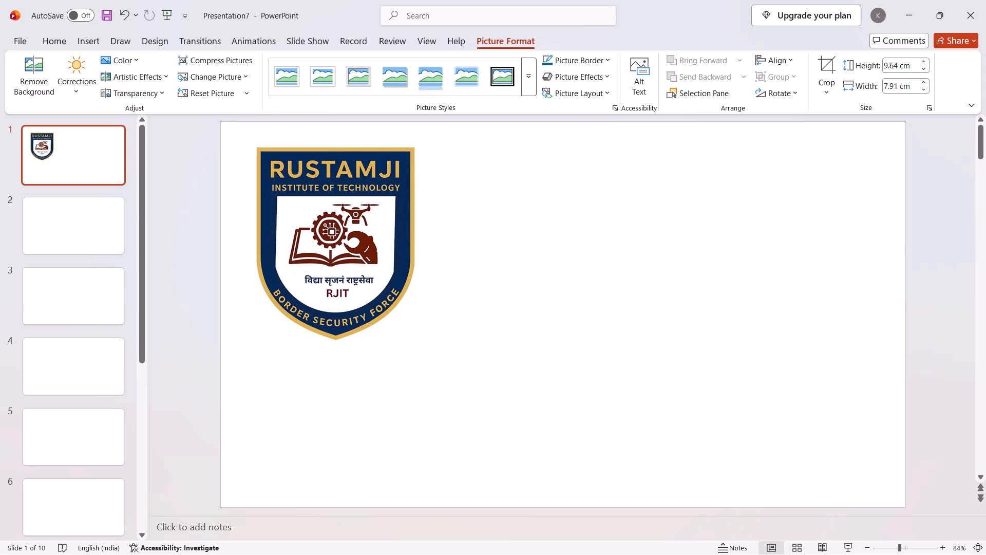
pyautogui.moveTo(368, 293); pyautogui.dragTo(368, 292)
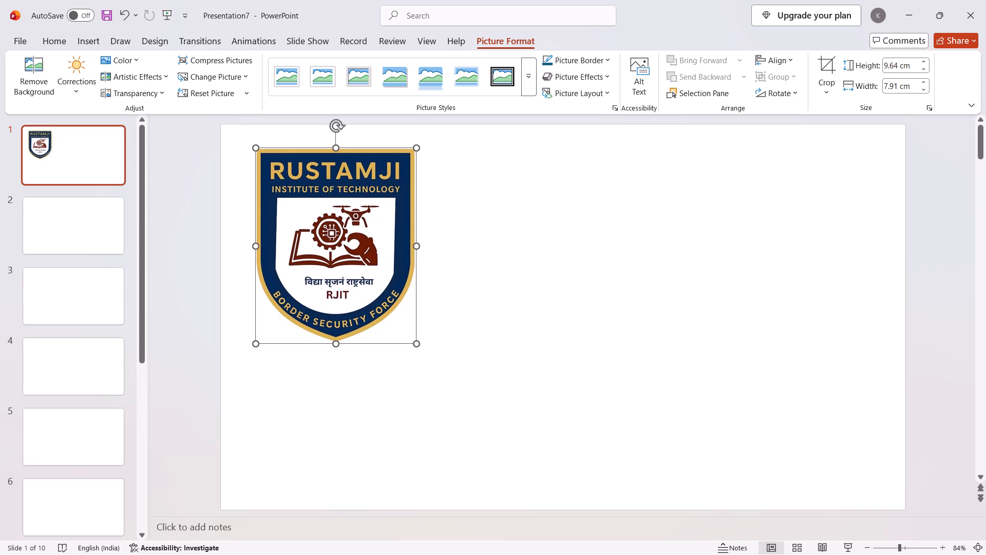
pyautogui.moveTo(418, 343); pyautogui.dragTo(428, 362)
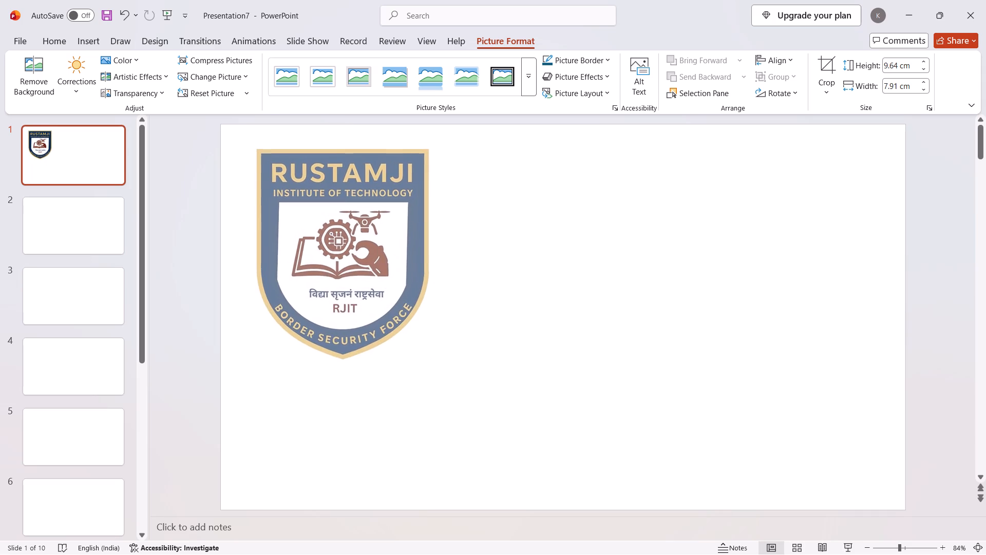
pyautogui.moveTo(428, 362); pyautogui.dragTo(431, 369)
pyautogui.click(563, 290)
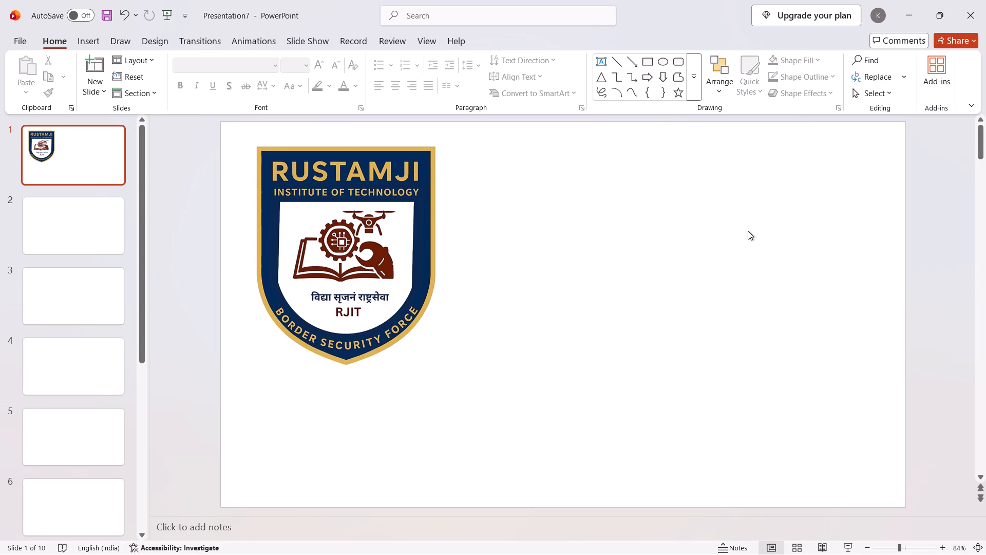
# Save the presentation as assignment_presentation in the OneDrive Documents folder.
pyautogui.hotkey('ctrl', 's')
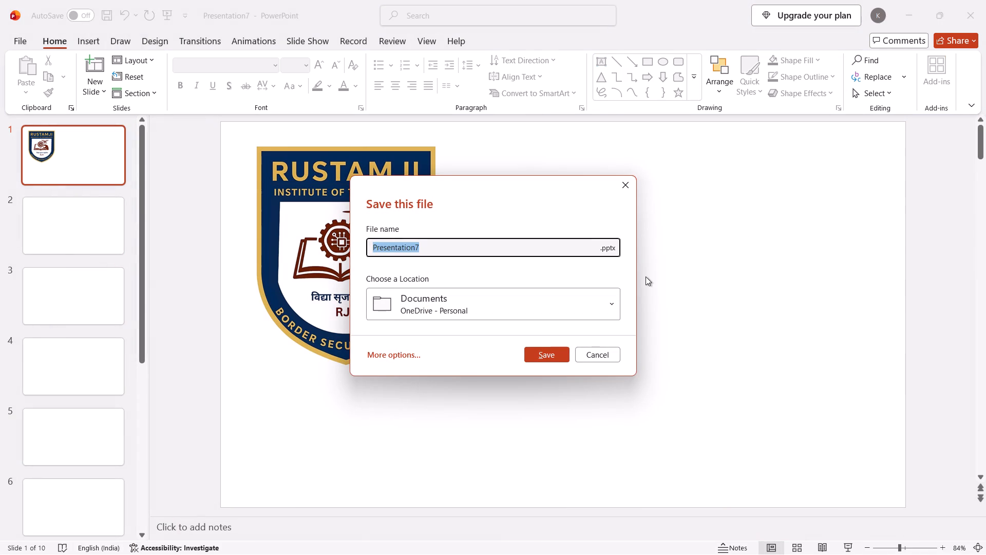
pyautogui.press('F12')
pyautogui.press('BackSpace')
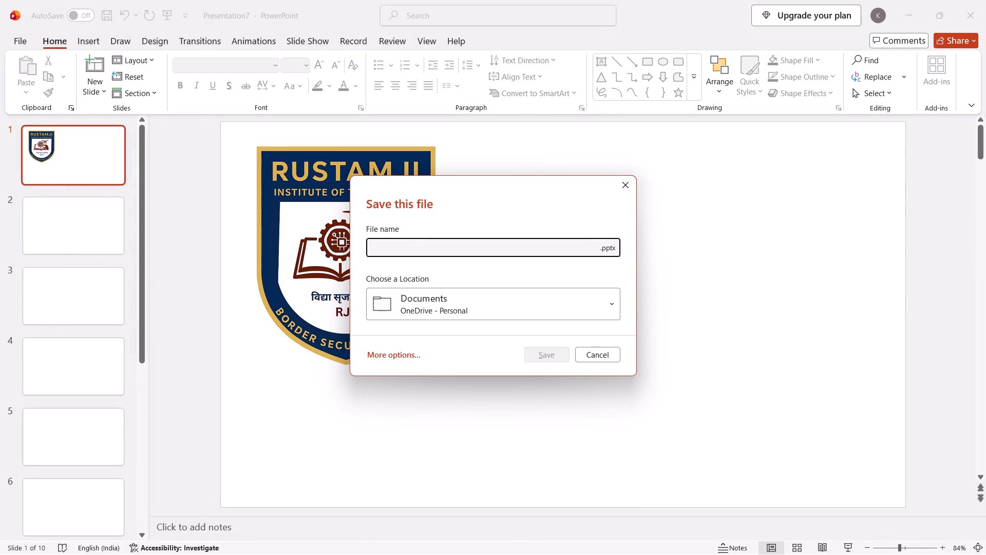
pyautogui.write('my')
pyautogui.press('BackSpace')
pyautogui.press('BackSpace')
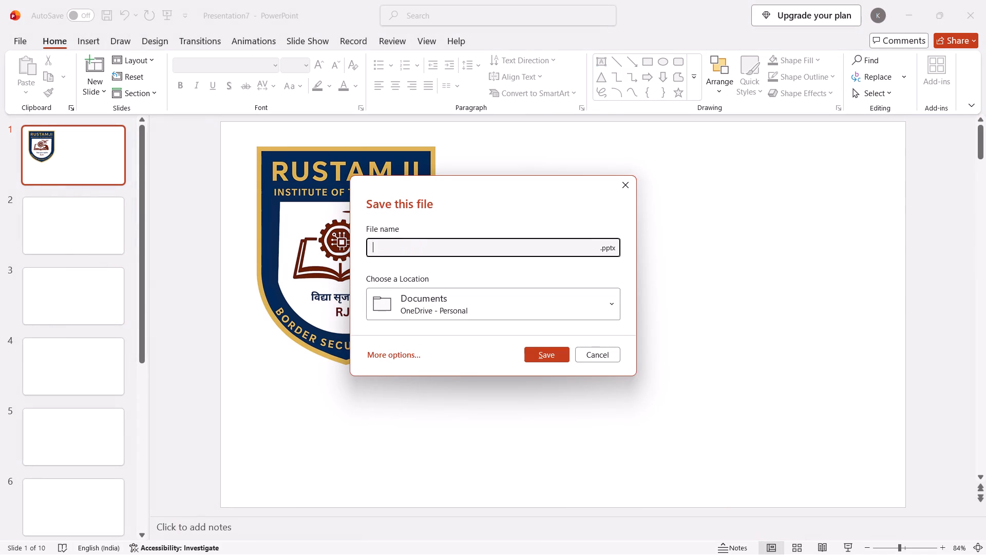
pyautogui.write('assignment')
pyautogui.write('_presentation')
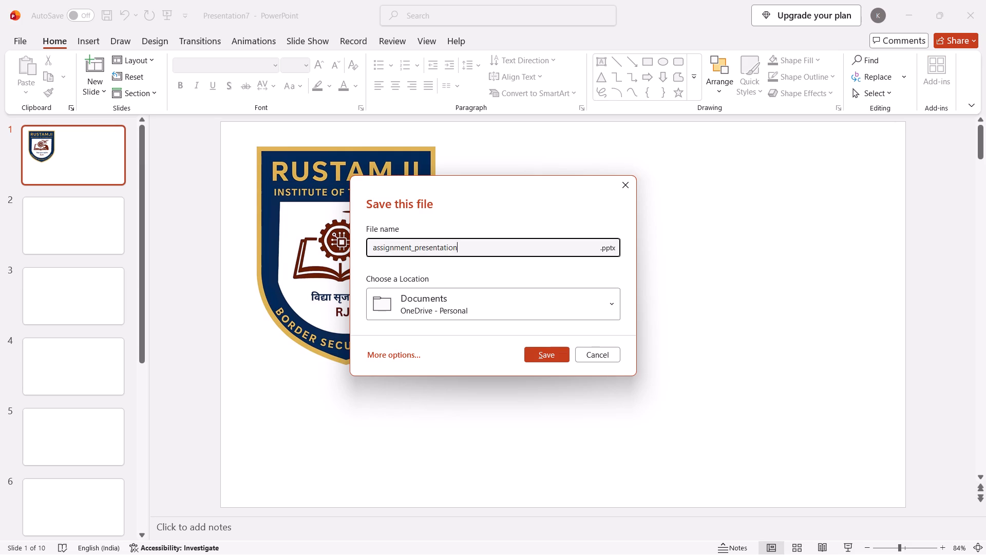
pyautogui.press('Return')
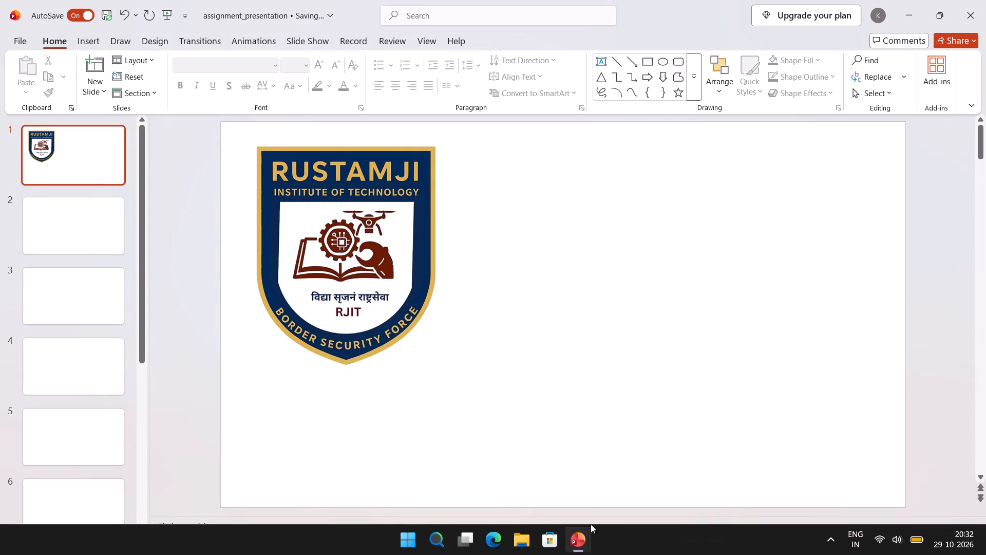
# Minimize assignment_presentation and close Presentation1 without saving it.
pyautogui.click(908, 1)
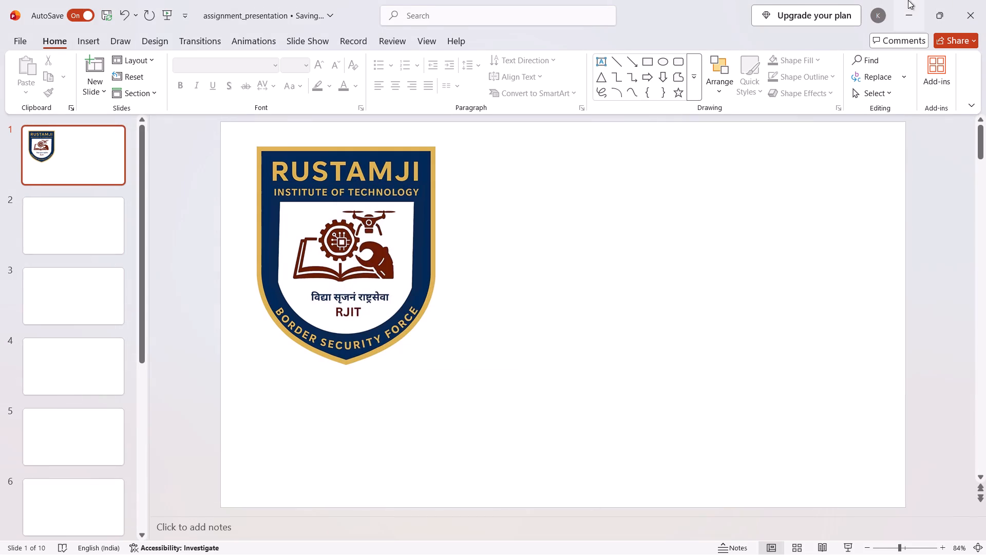
pyautogui.click(900, 15)
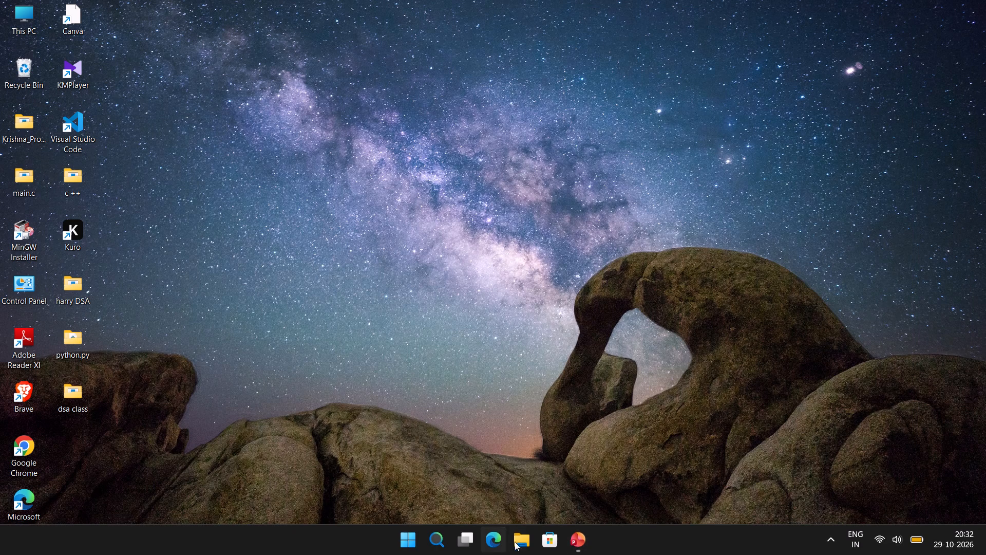
pyautogui.doubleClick(578, 538)
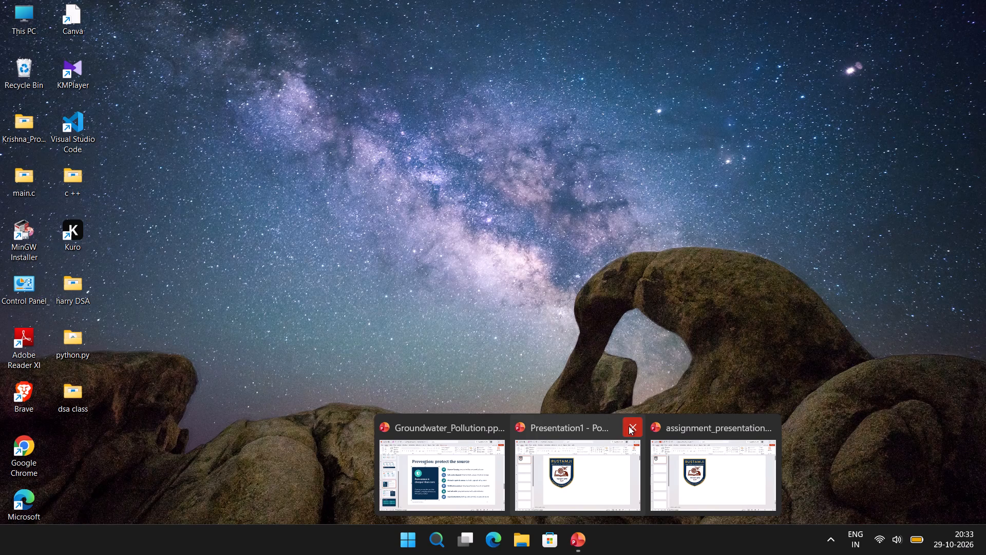
pyautogui.click(629, 426)
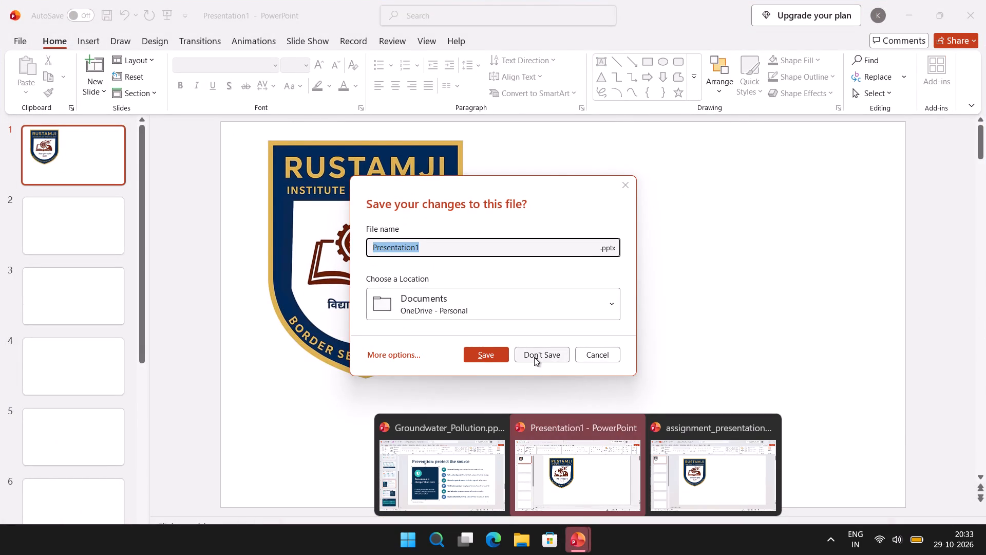
pyautogui.click(534, 357)
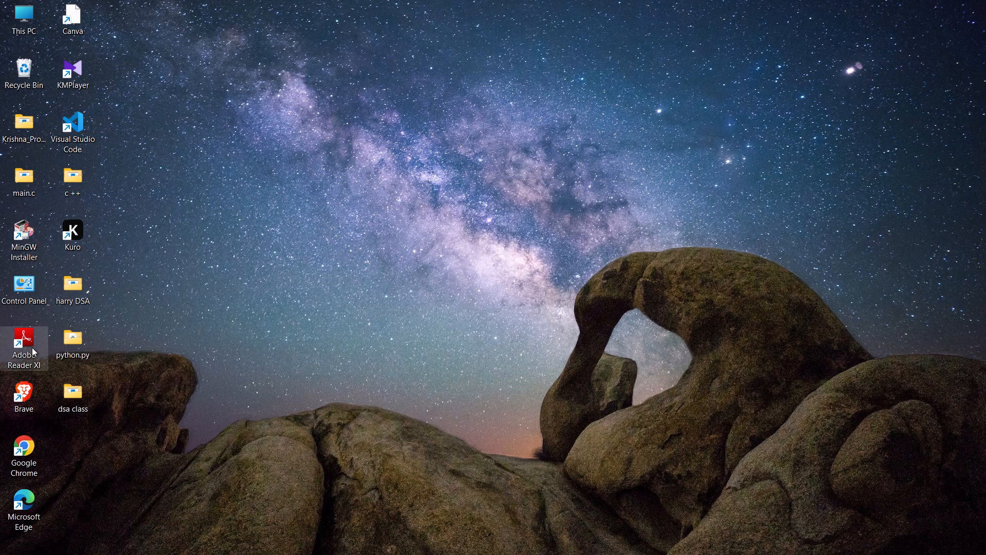
# Switch to Google Chrome, search the web for Pinterest, and open the Pinterest site.
pyautogui.doubleClick(25, 440)
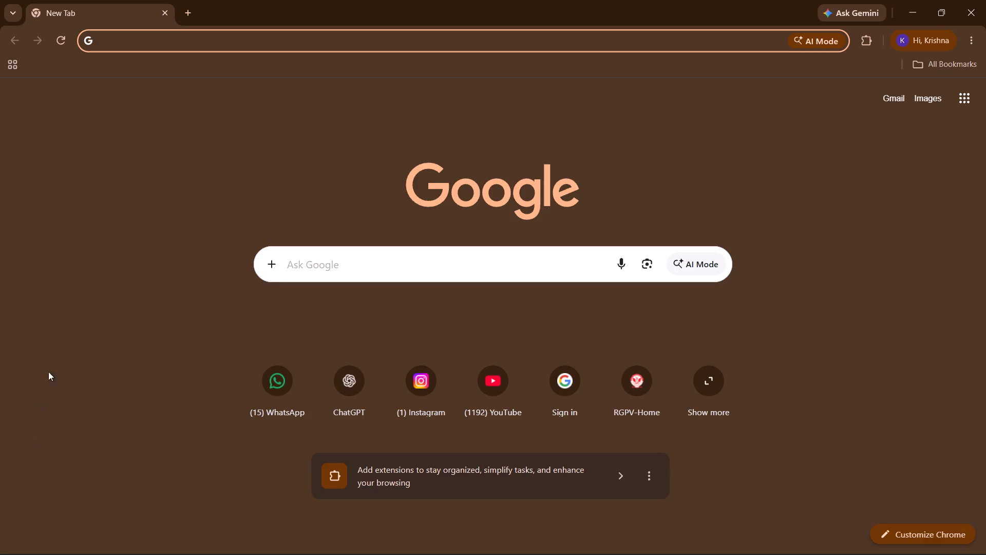
pyautogui.click(262, 39)
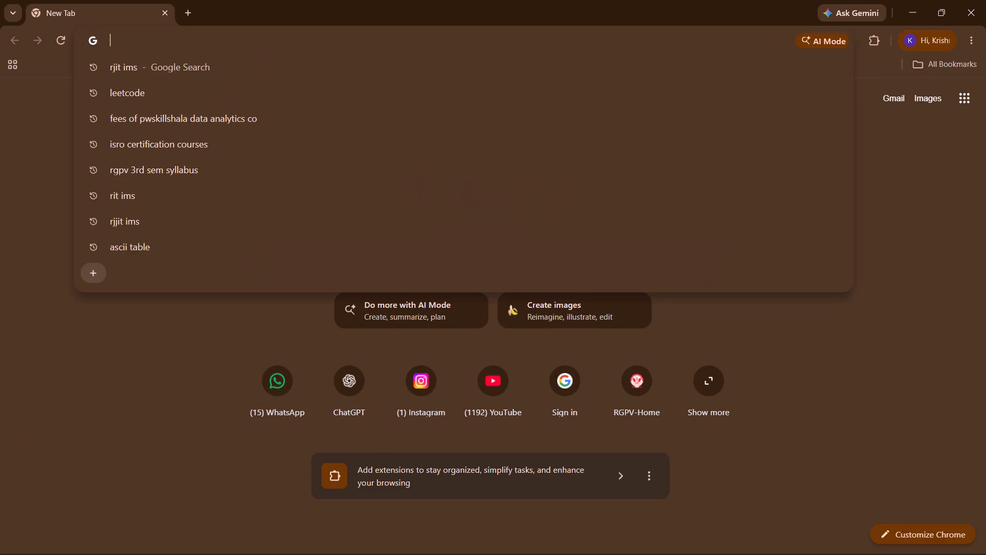
pyautogui.write('pinteresr')
pyautogui.press('Return')
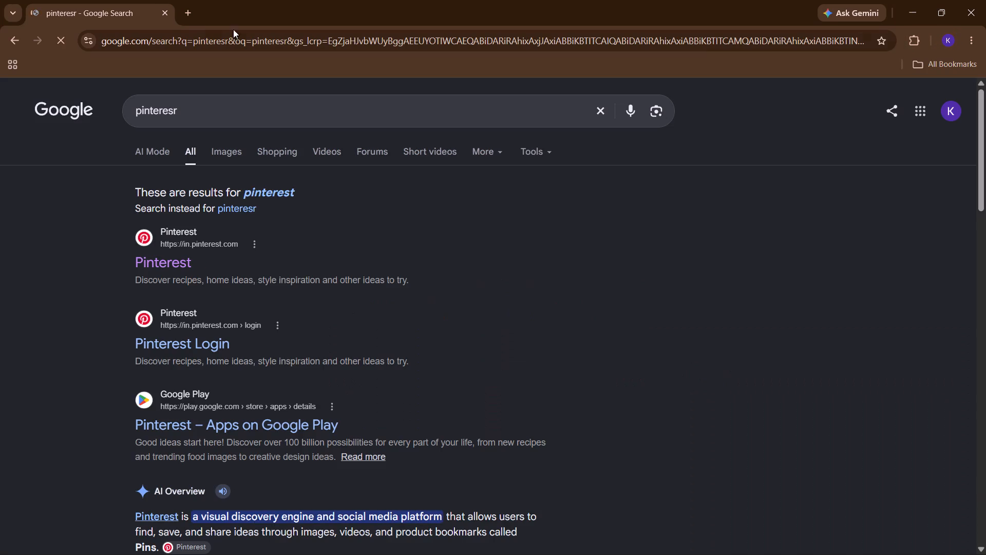
pyautogui.click(159, 258)
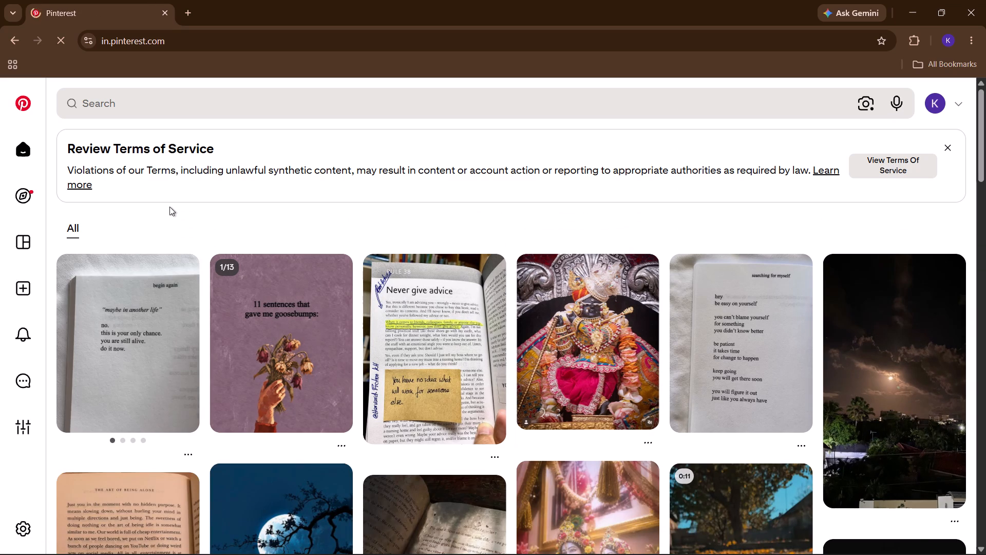
# Search Pinterest for groundwater pollution and look through the resulting pictures.
pyautogui.click(193, 102)
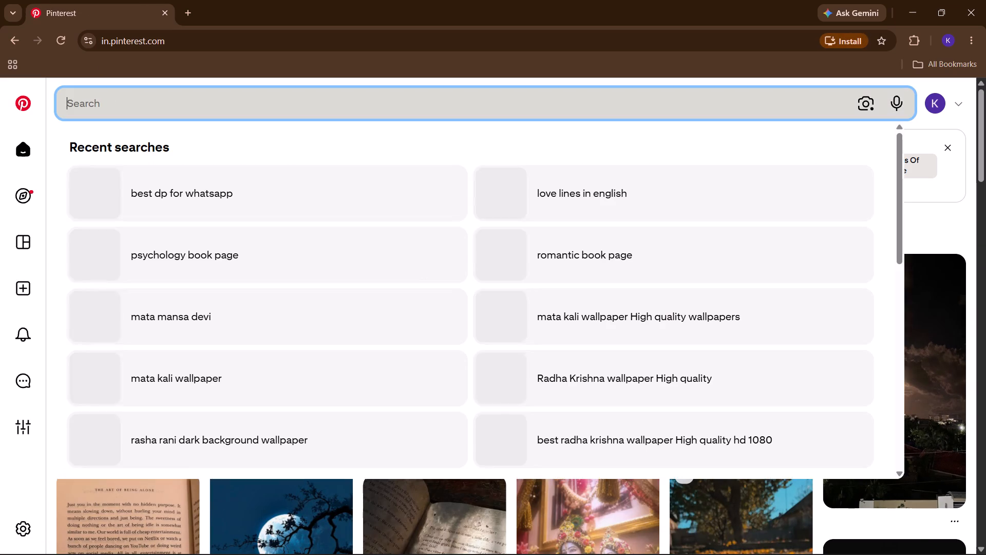
pyautogui.write('groundwater pollution')
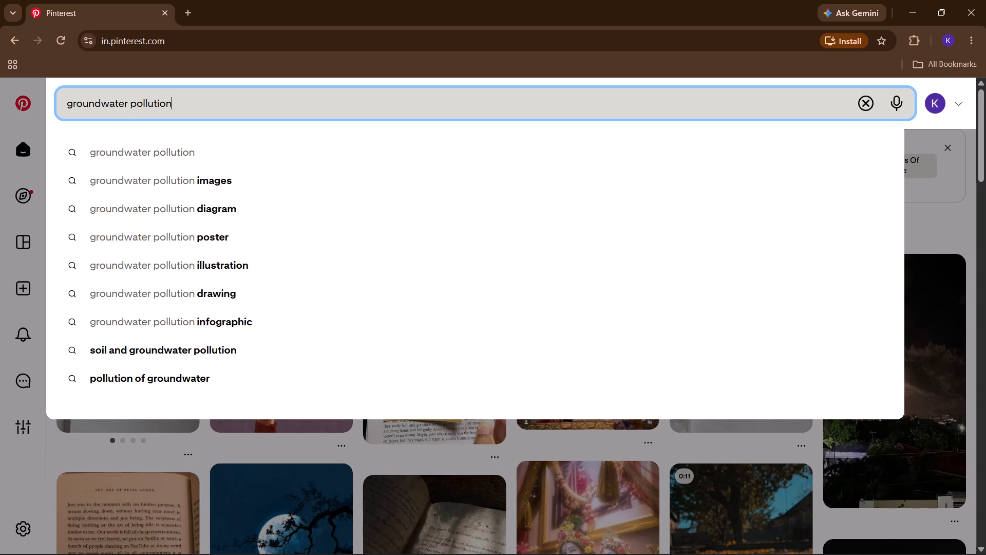
pyautogui.press('Return')
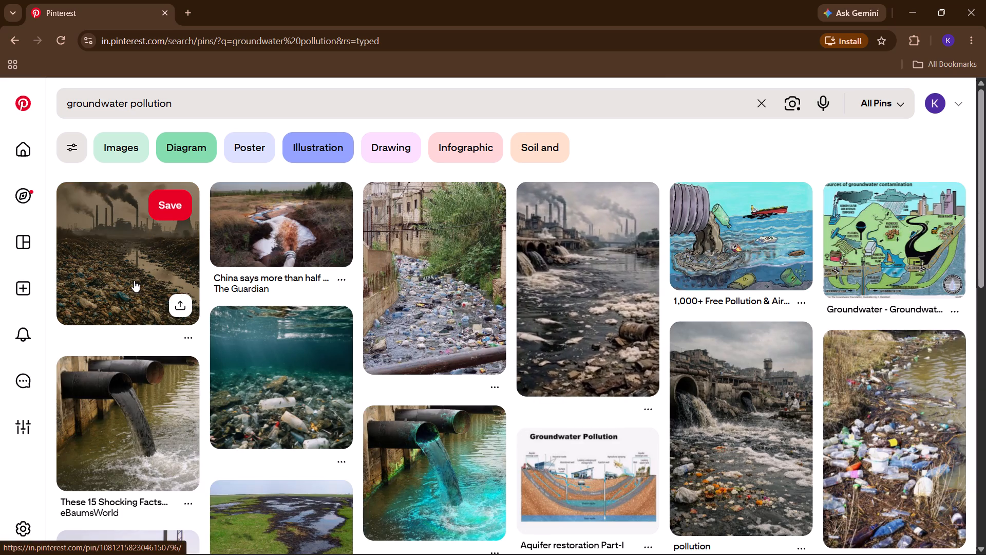
pyautogui.scroll(-8, 134, 281)
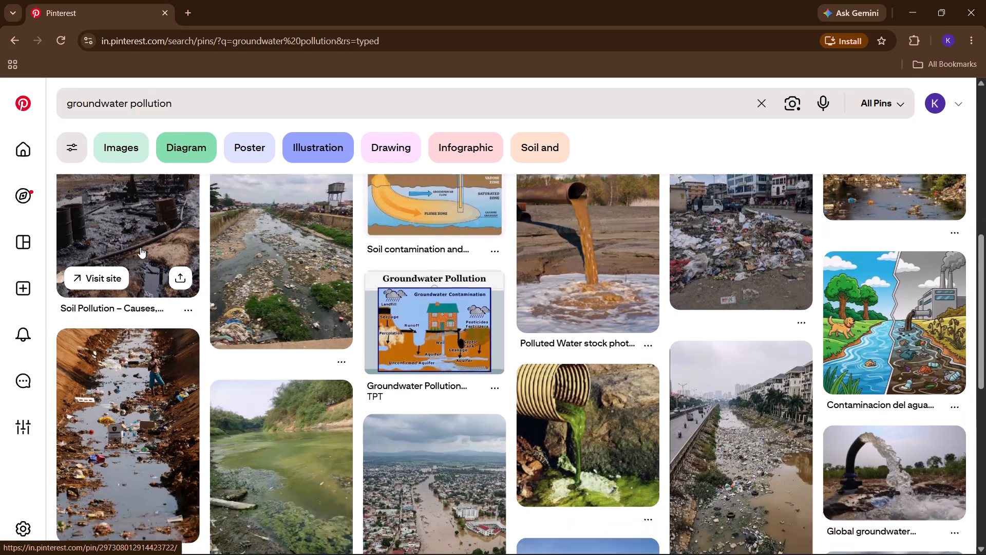
pyautogui.scroll(-8, 140, 247)
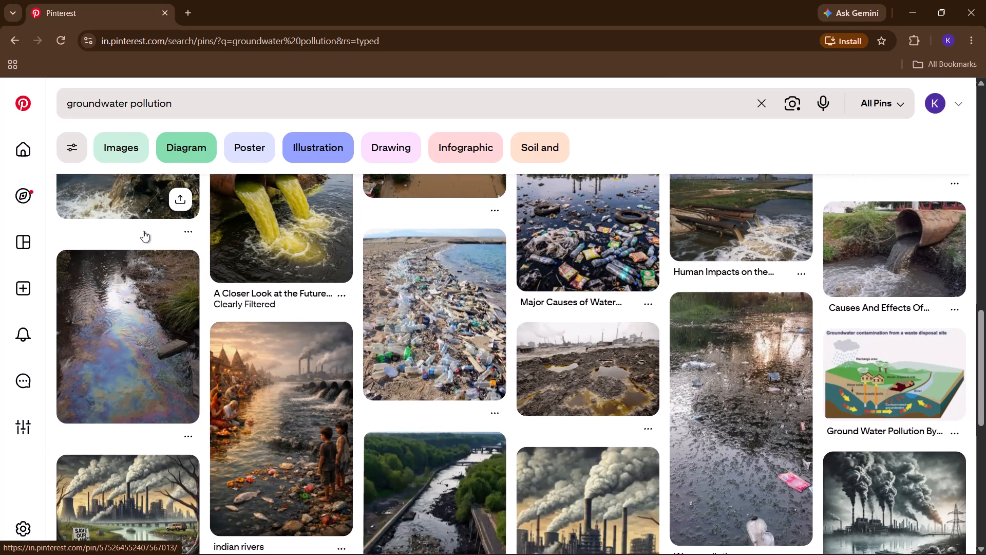
pyautogui.scroll(-5, 143, 231)
pyautogui.scroll(5, 146, 225)
pyautogui.scroll(-2, 149, 221)
pyautogui.scroll(1, 149, 221)
# Change the Pinterest search to groundwater beautiful image.
pyautogui.click(191, 98)
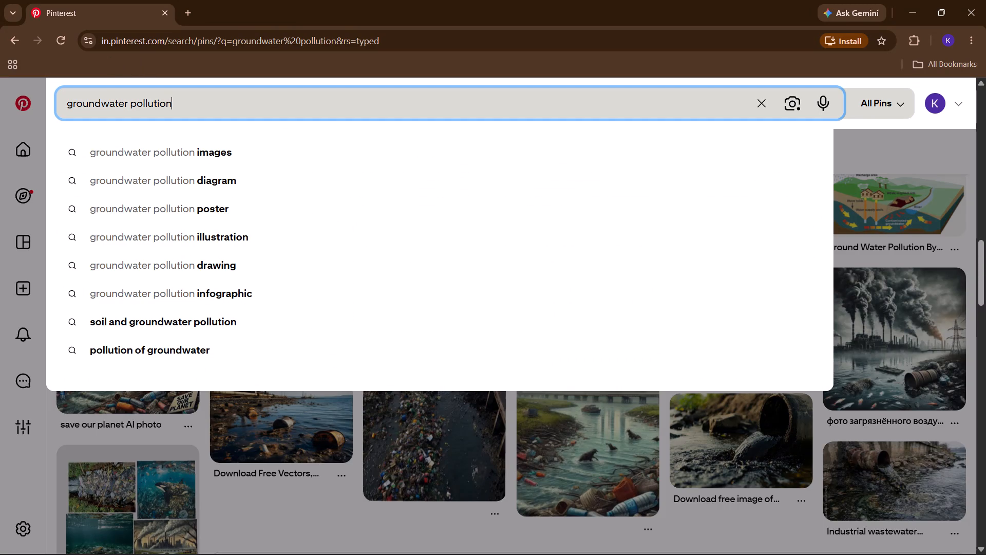
pyautogui.press('BackSpace')
pyautogui.press('BackSpace')
pyautogui.press('BackSpace')
pyautogui.press('BackSpace')
pyautogui.press('BackSpace')
pyautogui.press('BackSpace')
pyautogui.press('BackSpace')
pyautogui.press('BackSpace')
pyautogui.press('BackSpace')
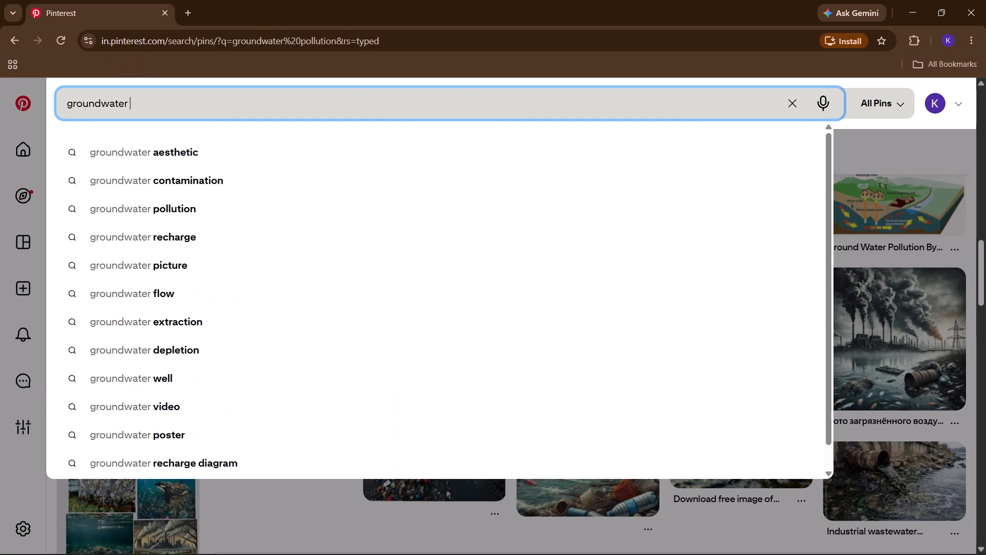
pyautogui.press('BackSpace')
pyautogui.press('space')
pyautogui.write('beautiful image')
pyautogui.press('Return')
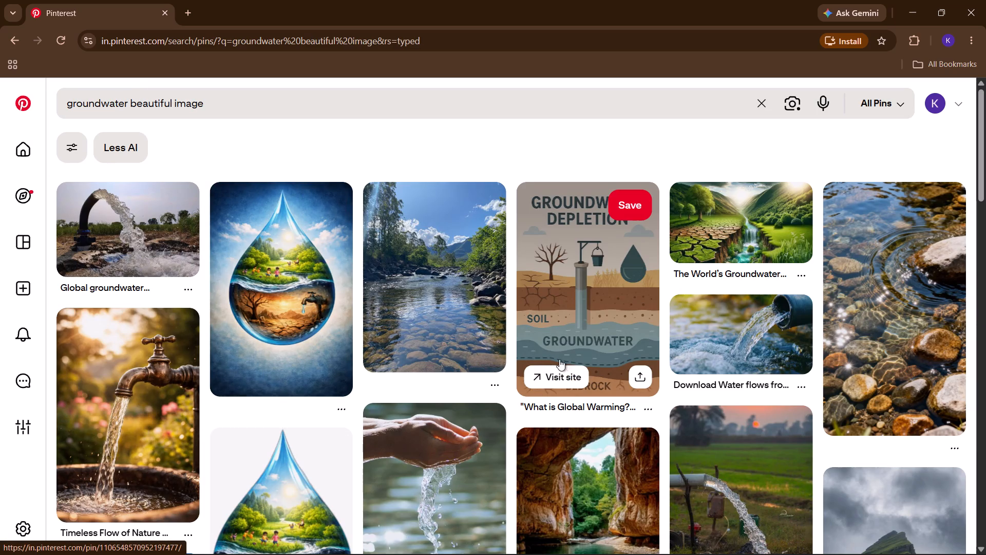
# Look through the Pinterest results for an attractive groundwater picture to put on the first slide.
pyautogui.scroll(-1, 598, 330)
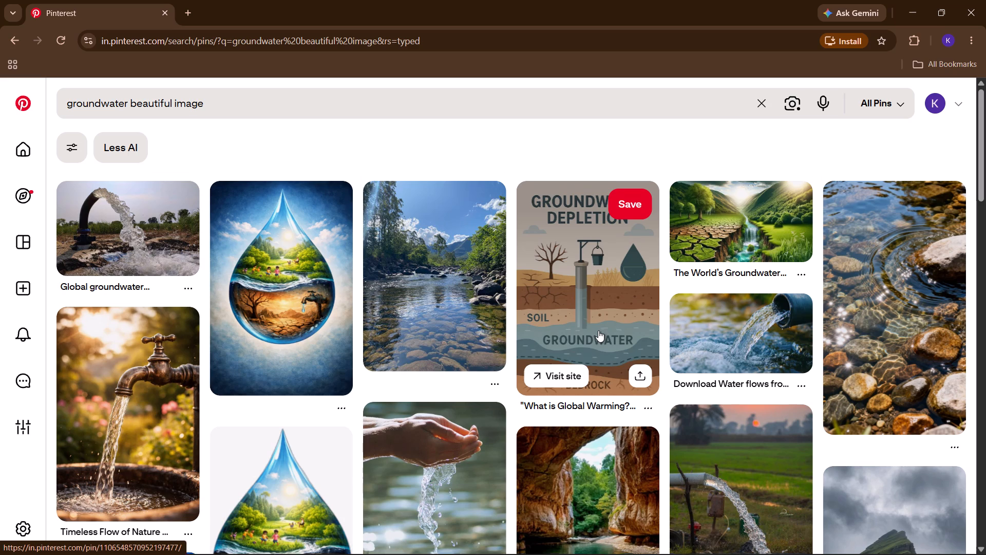
pyautogui.scroll(-3, 598, 330)
pyautogui.scroll(3, 598, 330)
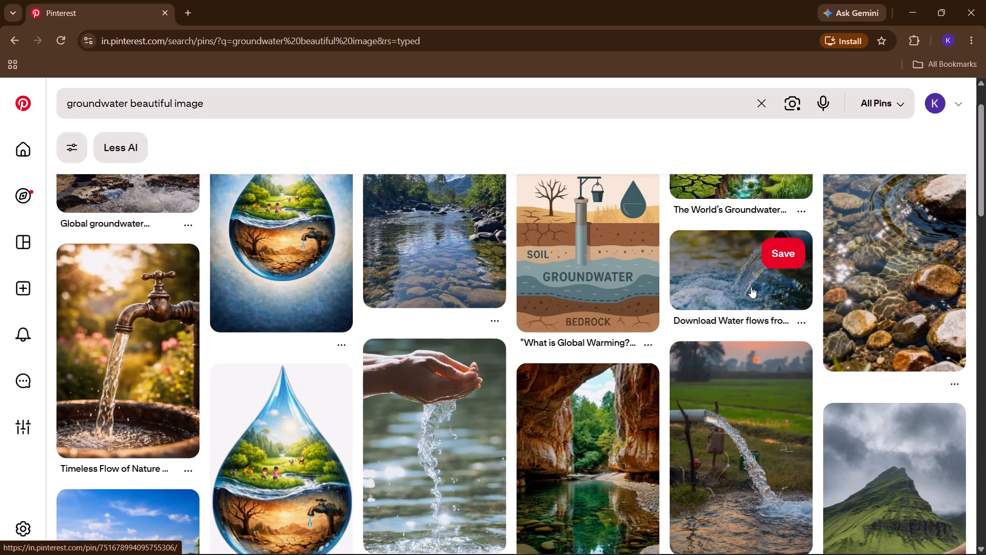
pyautogui.scroll(-7, 176, 419)
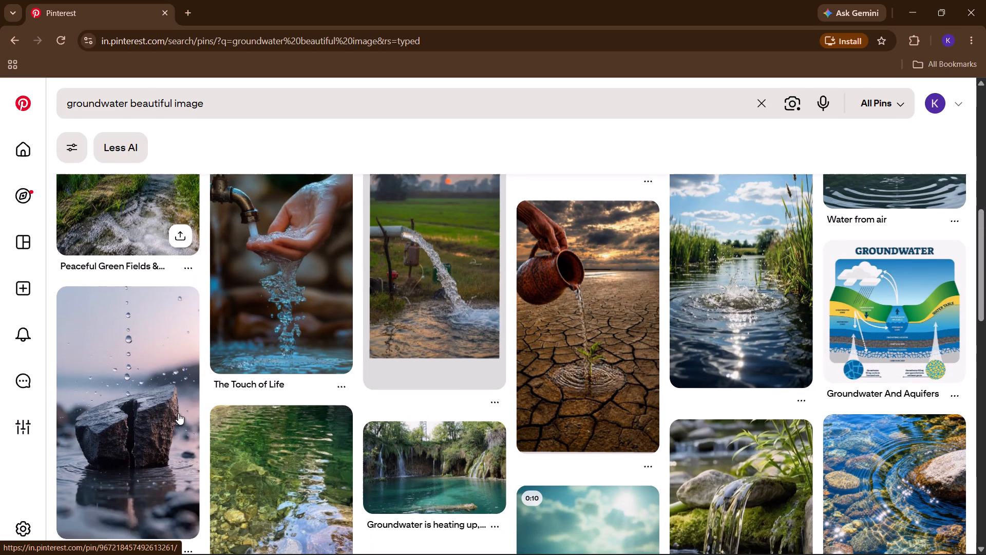
pyautogui.scroll(-5, 179, 410)
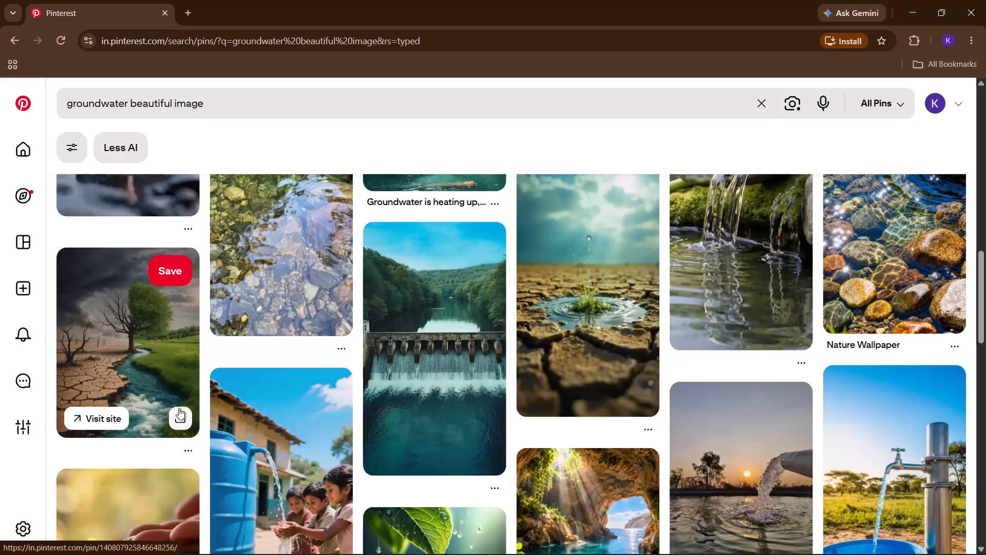
pyautogui.scroll(-4, 179, 408)
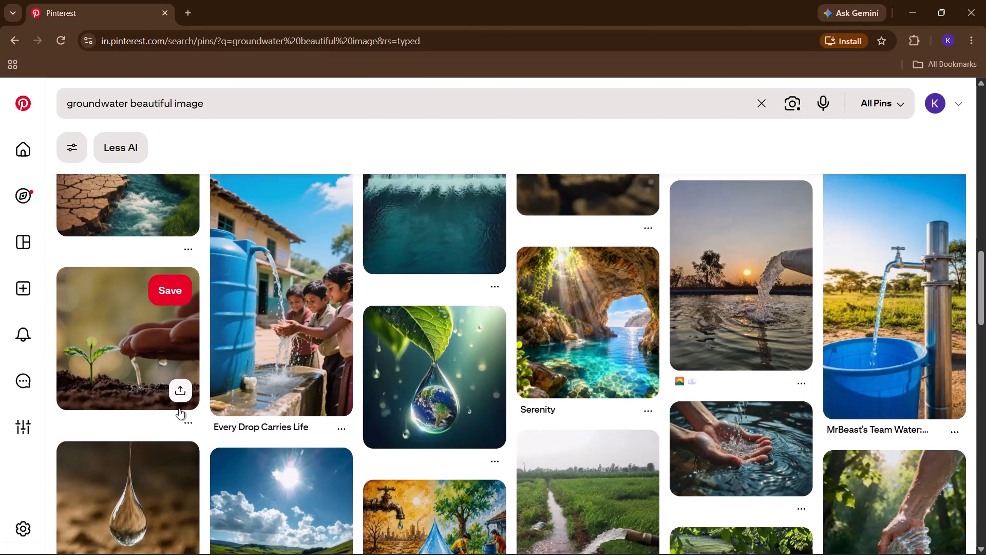
pyautogui.scroll(-4, 179, 408)
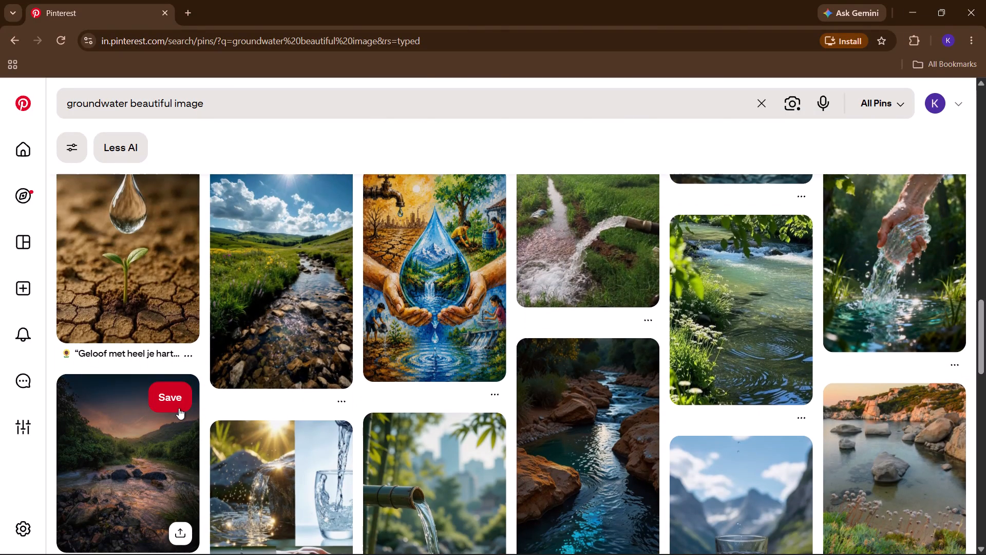
pyautogui.scroll(-4, 179, 408)
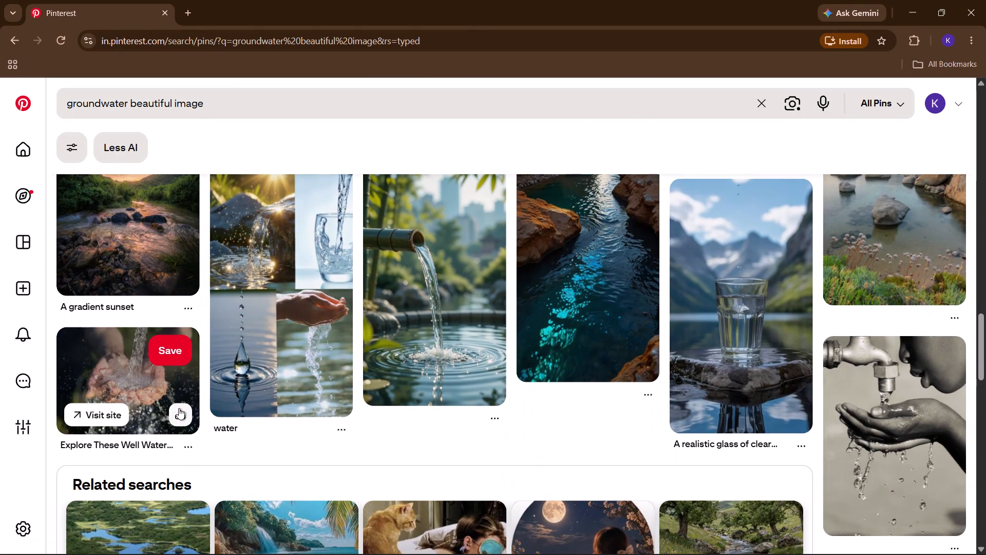
# Open the pin of water pouring from a bamboo spout and save its image as a JPG in Downloads, keeping the suggested file name.
pyautogui.click(412, 291)
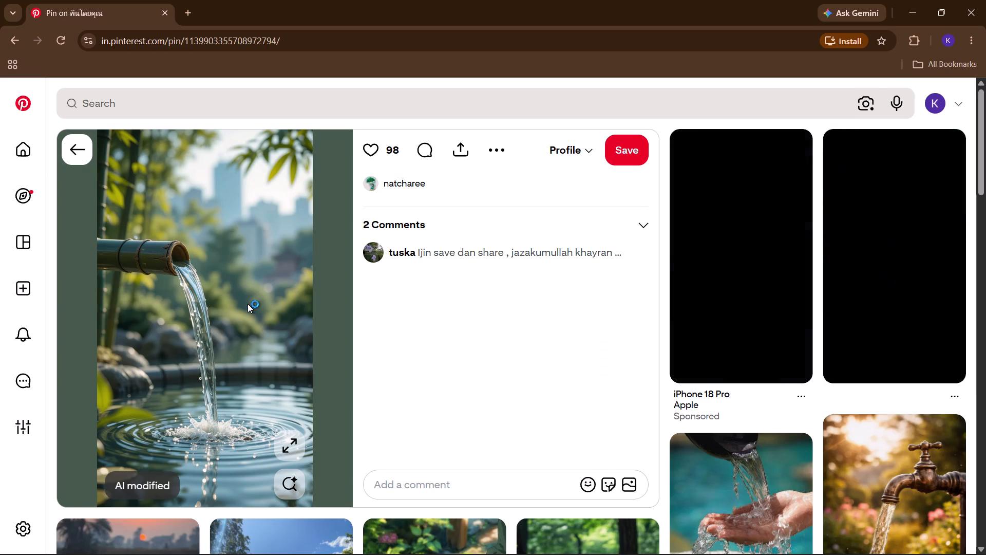
pyautogui.scroll(-3, 735, 375)
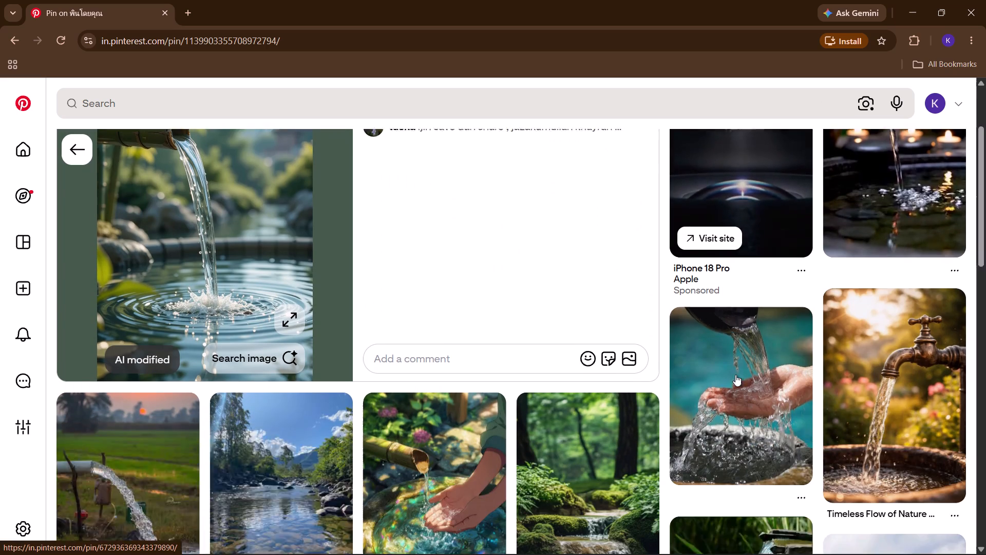
pyautogui.scroll(-3, 726, 375)
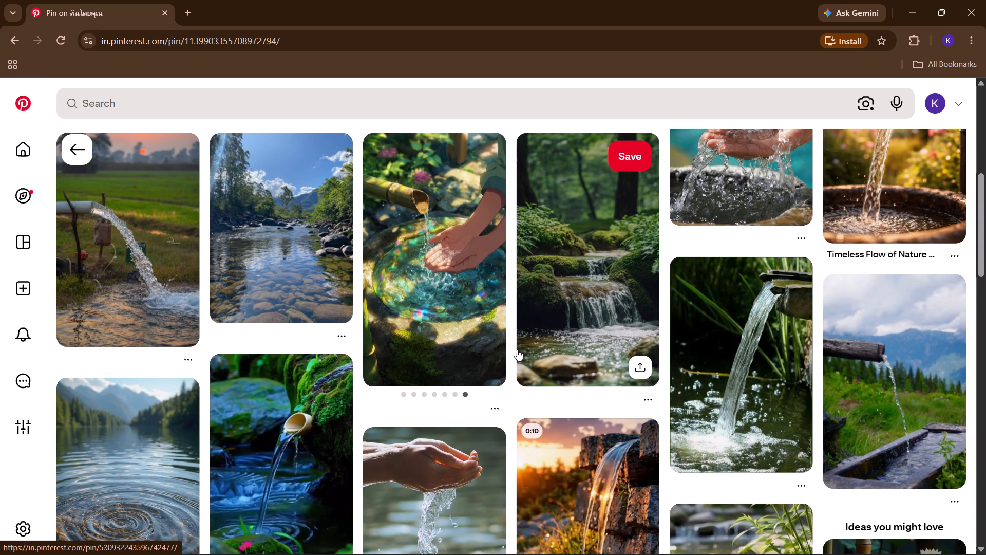
pyautogui.scroll(-3, 515, 352)
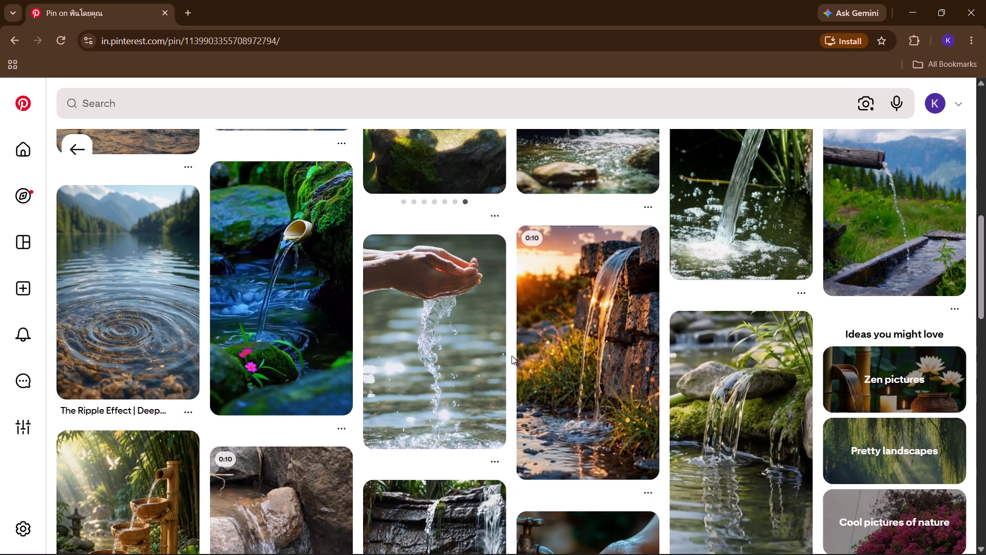
pyautogui.scroll(12, 324, 357)
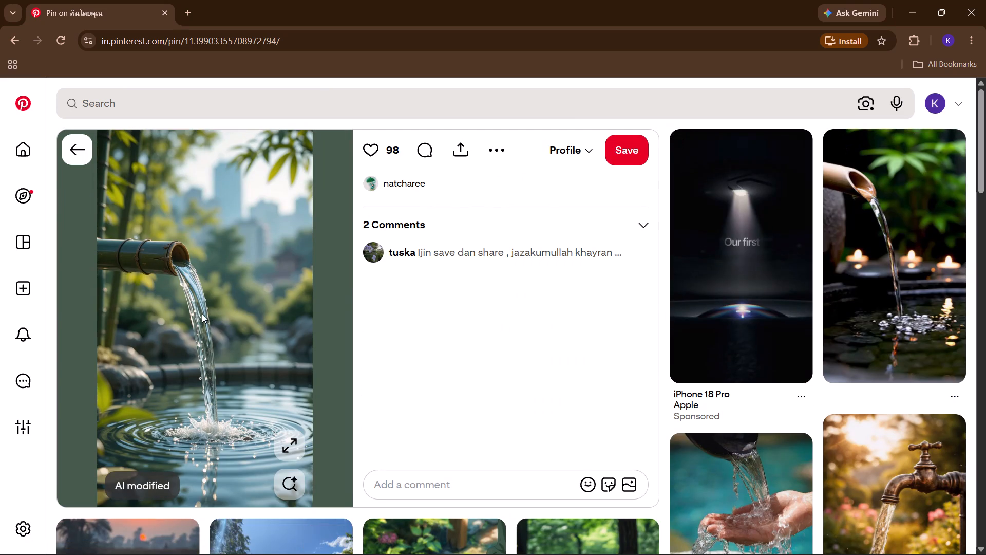
pyautogui.rightClick(202, 314)
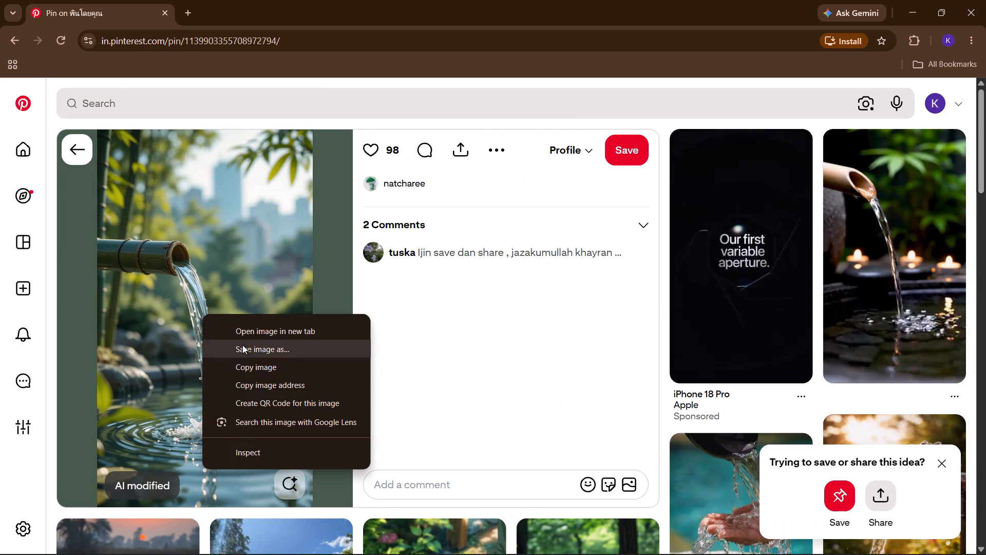
pyautogui.click(242, 345)
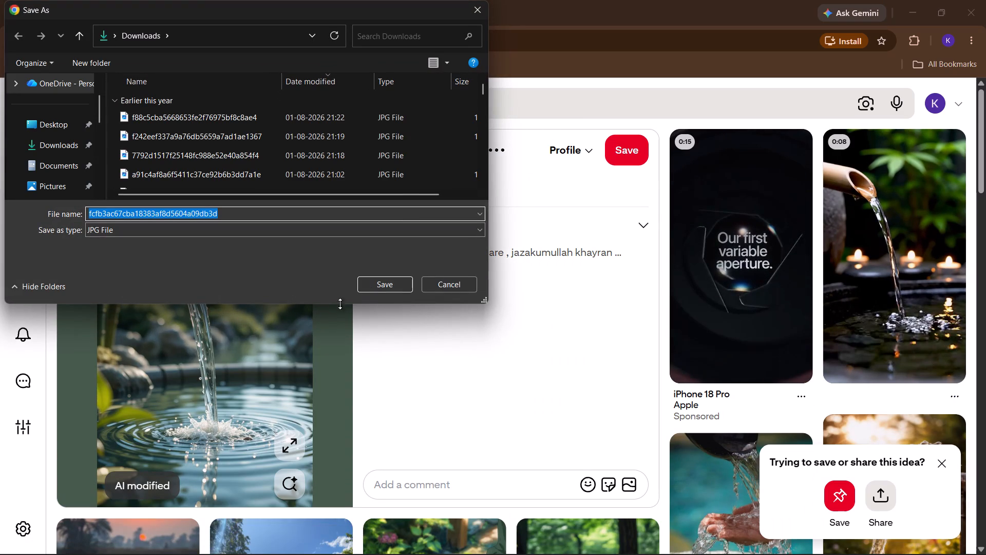
pyautogui.click(382, 285)
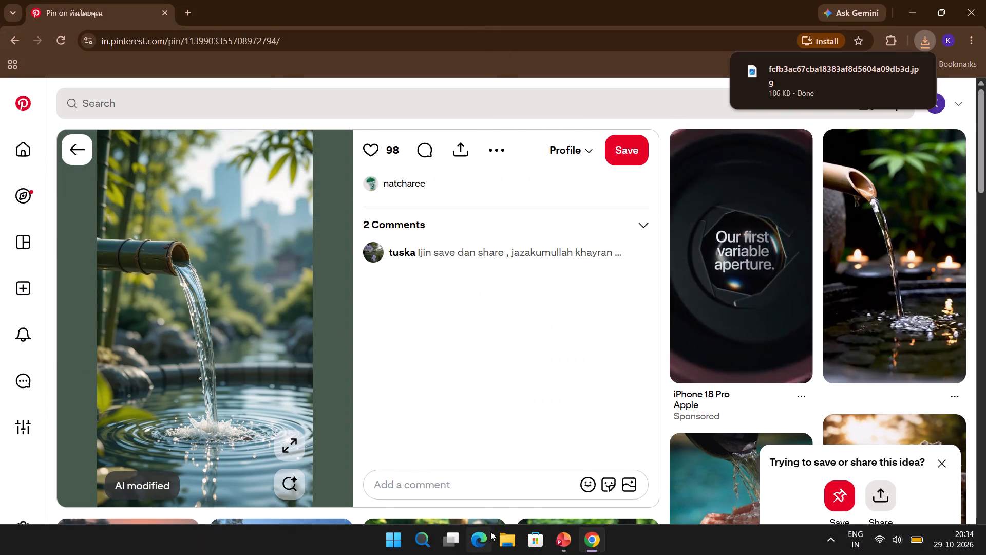
# Switch to assignment_presentation in PowerPoint and insert the downloaded bamboo-spout picture from Downloads on slide 1.
pyautogui.click(601, 480)
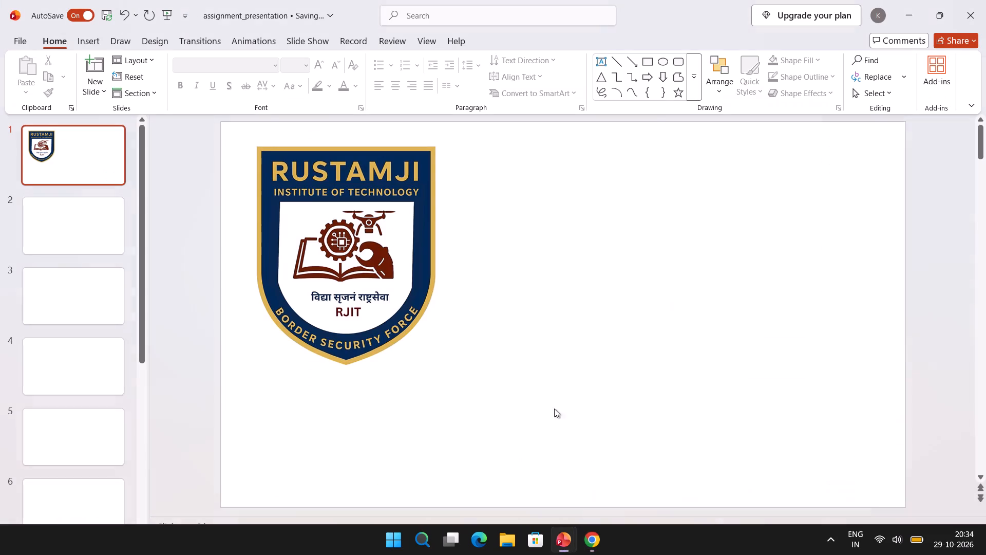
pyautogui.click(89, 41)
pyautogui.click(101, 76)
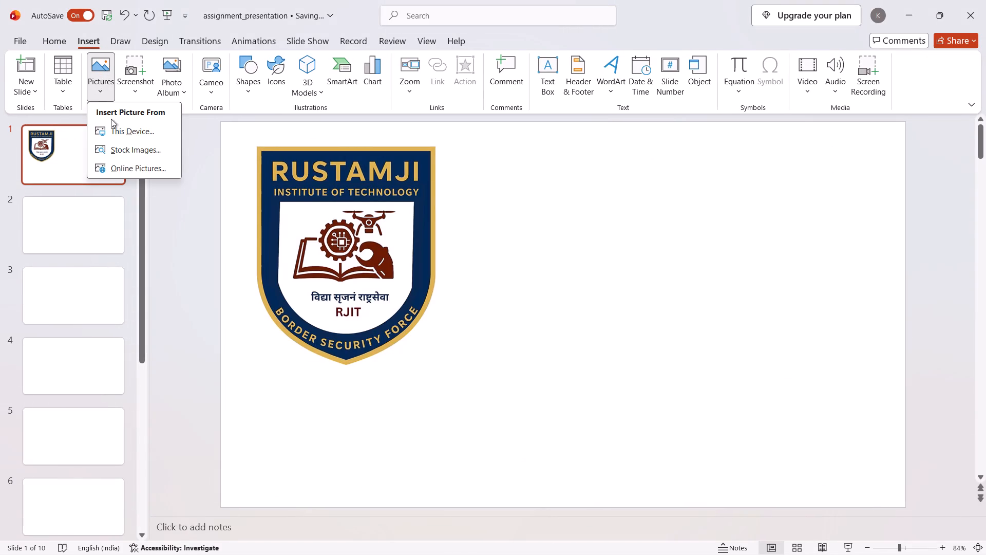
pyautogui.click(119, 133)
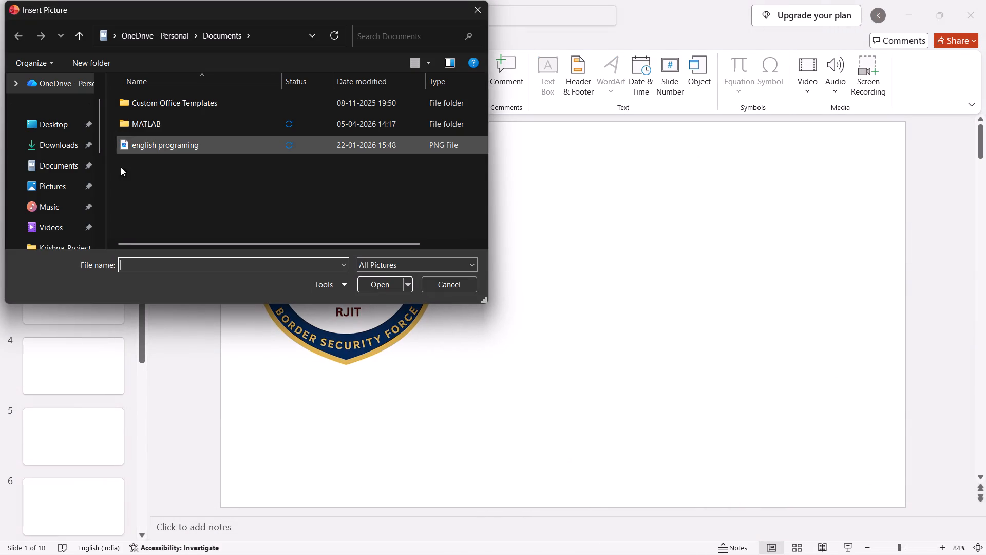
pyautogui.click(42, 150)
pyautogui.scroll(-3, 166, 182)
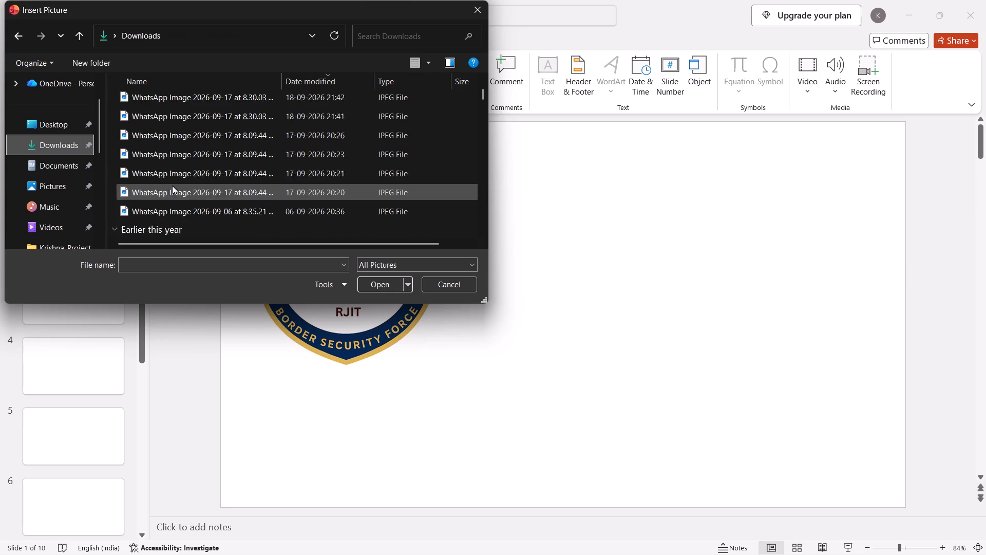
pyautogui.scroll(-20, 172, 186)
pyautogui.scroll(-16, 172, 186)
pyautogui.scroll(-5, 182, 178)
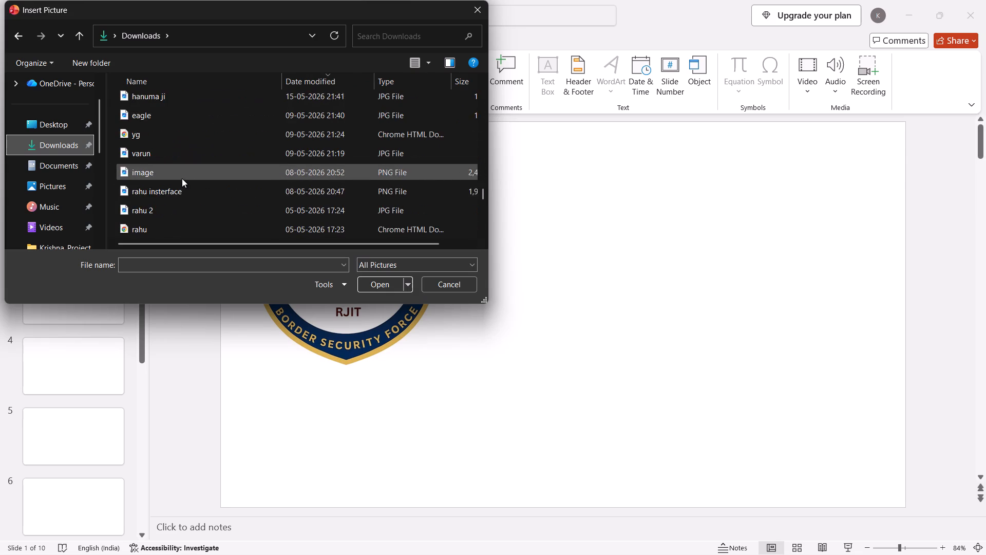
pyautogui.scroll(-20, 182, 178)
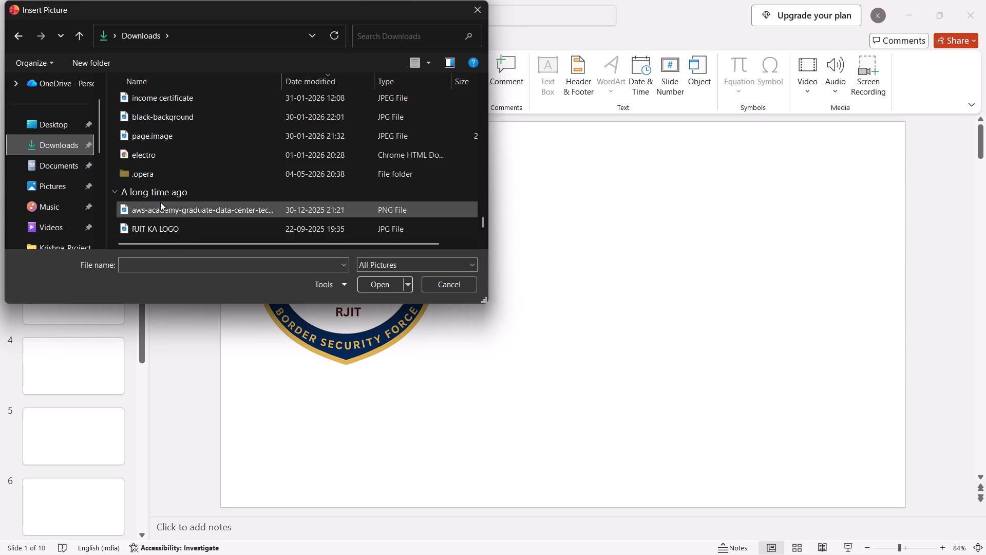
pyautogui.scroll(20, 160, 199)
pyautogui.scroll(20, 160, 199)
pyautogui.scroll(12, 160, 199)
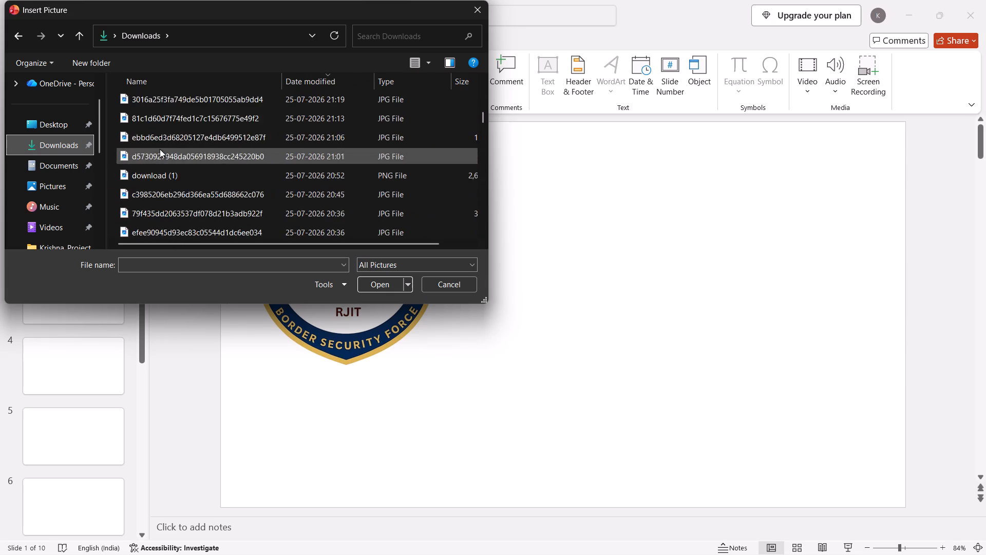
pyautogui.scroll(16, 160, 149)
pyautogui.click(165, 115)
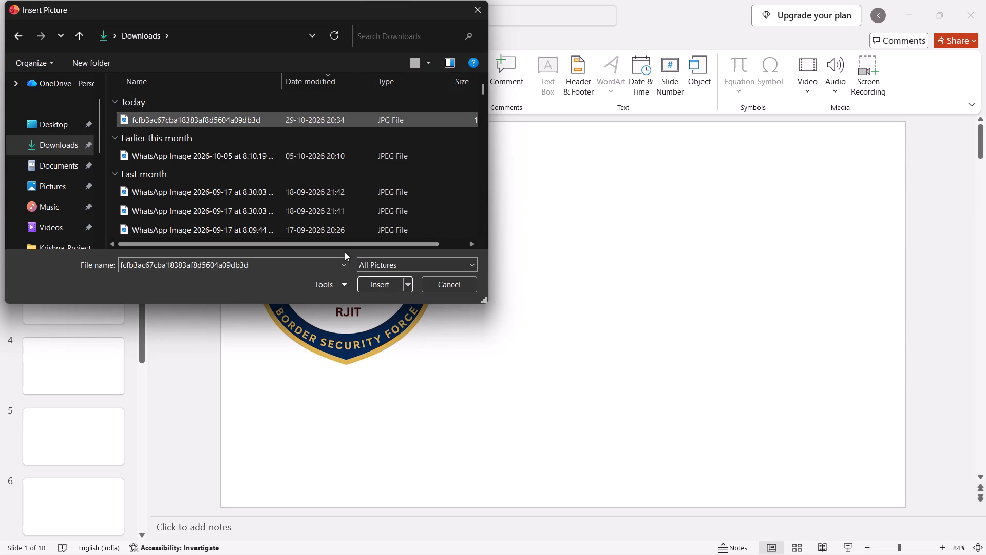
pyautogui.click(367, 279)
# Move the bamboo-spout picture beside the logo and stretch it to the slide's right edge, about 21.4 cm wide at full slide height.
pyautogui.moveTo(501, 299); pyautogui.dragTo(523, 299)
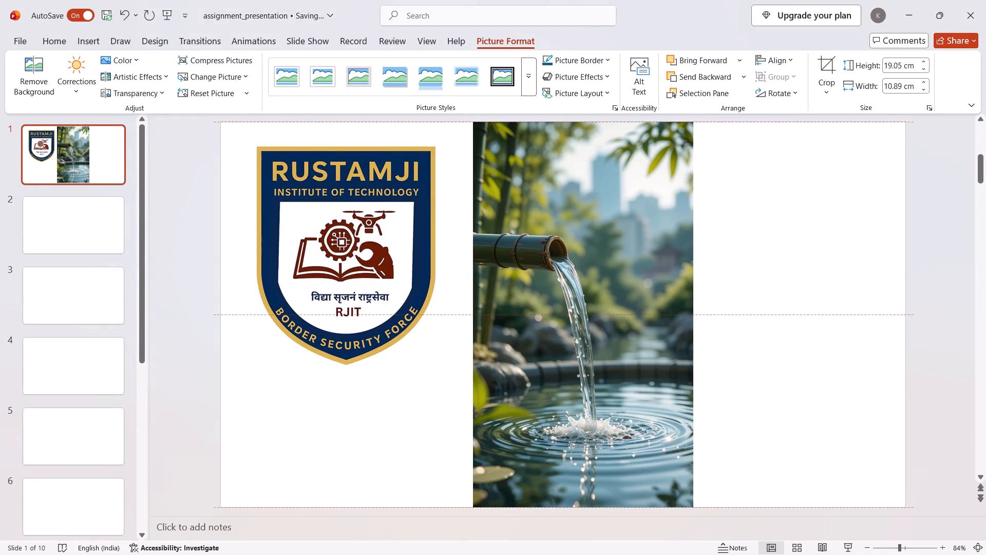
pyautogui.moveTo(523, 299); pyautogui.dragTo(524, 299)
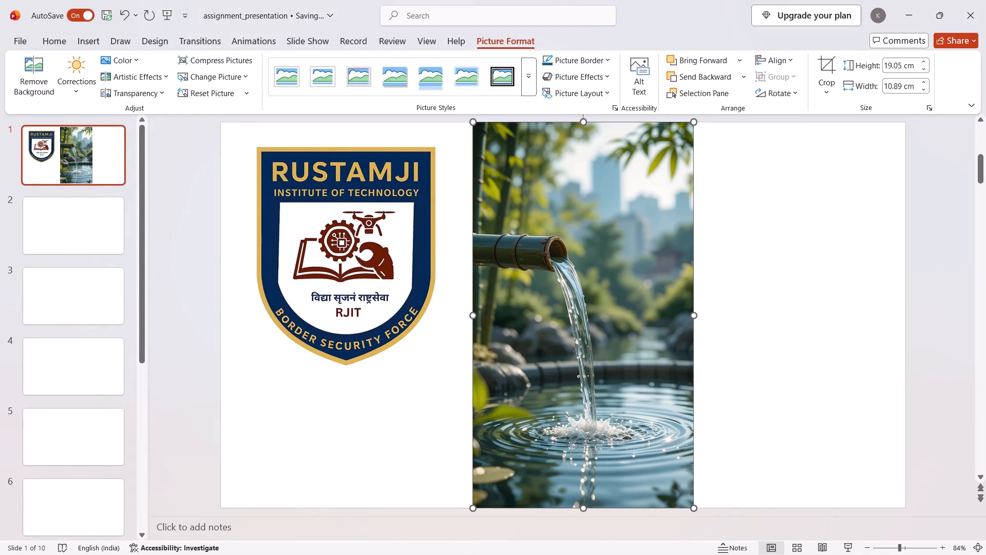
pyautogui.moveTo(691, 317); pyautogui.dragTo(699, 317)
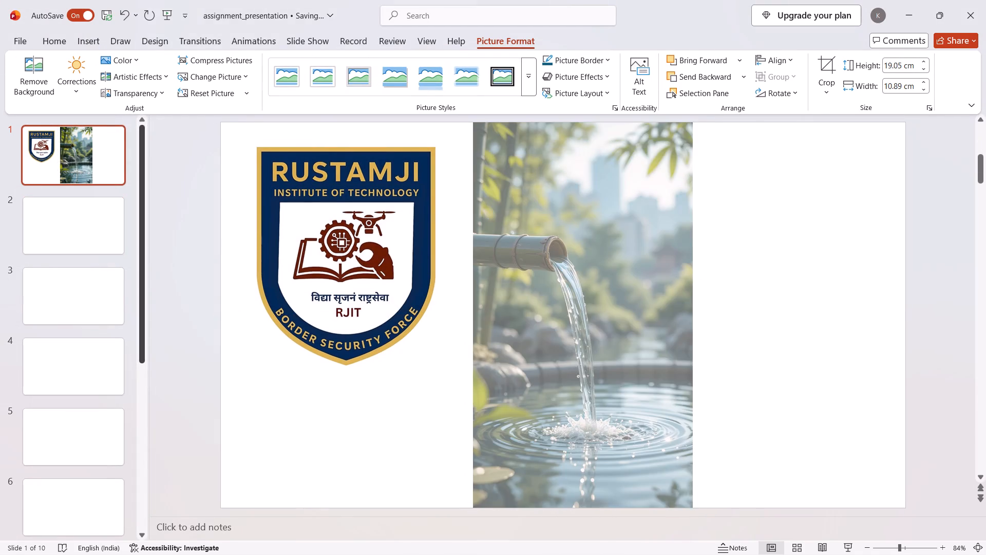
pyautogui.moveTo(699, 317); pyautogui.dragTo(904, 291)
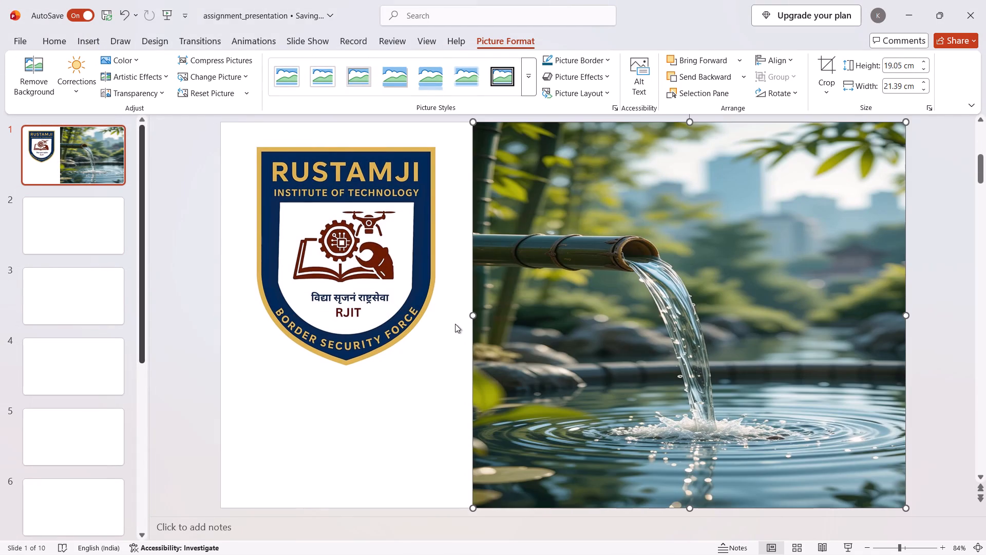
# Narrow the bamboo-spout picture to about 13.3 cm wide and place the logo, enlarged to about 9.6 × 11.7 cm, near slide 1's upper-left corner.
pyautogui.moveTo(472, 318); pyautogui.dragTo(583, 314)
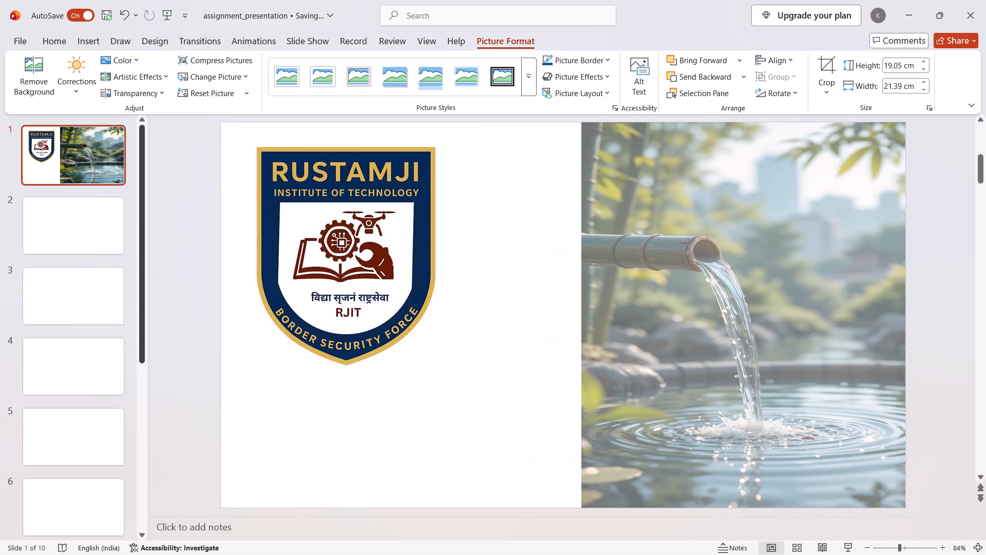
pyautogui.moveTo(583, 314); pyautogui.dragTo(589, 314)
pyautogui.moveTo(367, 253); pyautogui.dragTo(408, 257)
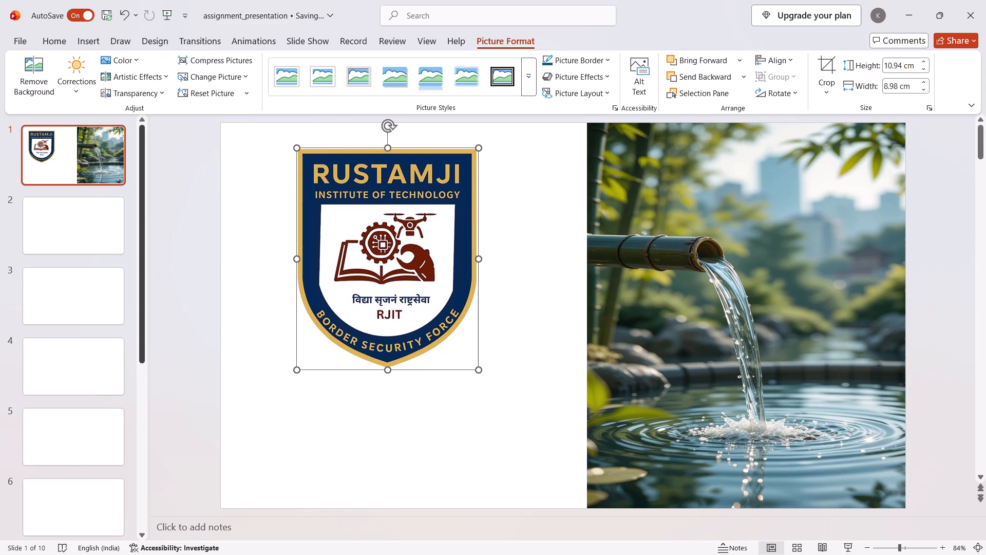
pyautogui.moveTo(296, 149); pyautogui.dragTo(294, 147)
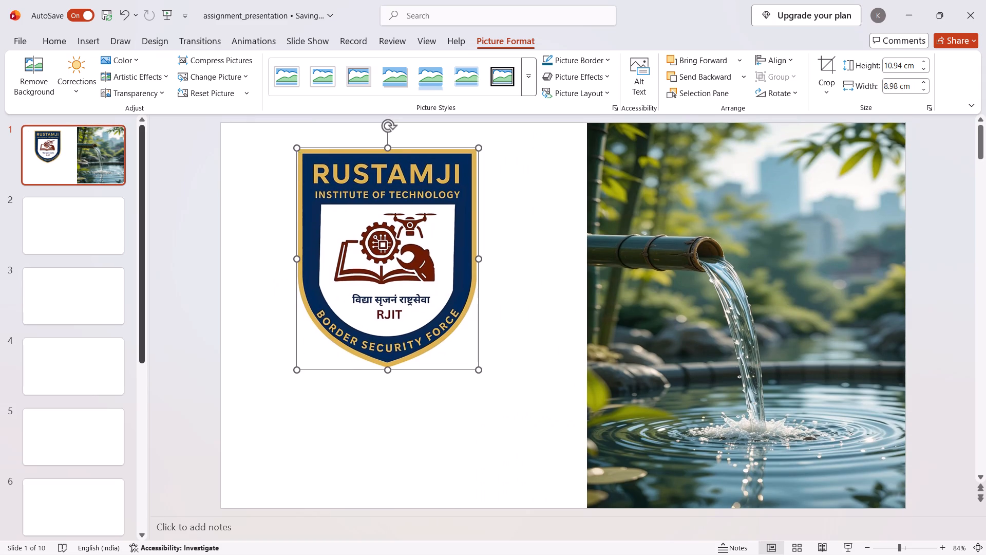
pyautogui.moveTo(294, 147); pyautogui.dragTo(285, 141)
pyautogui.moveTo(351, 184); pyautogui.dragTo(364, 191)
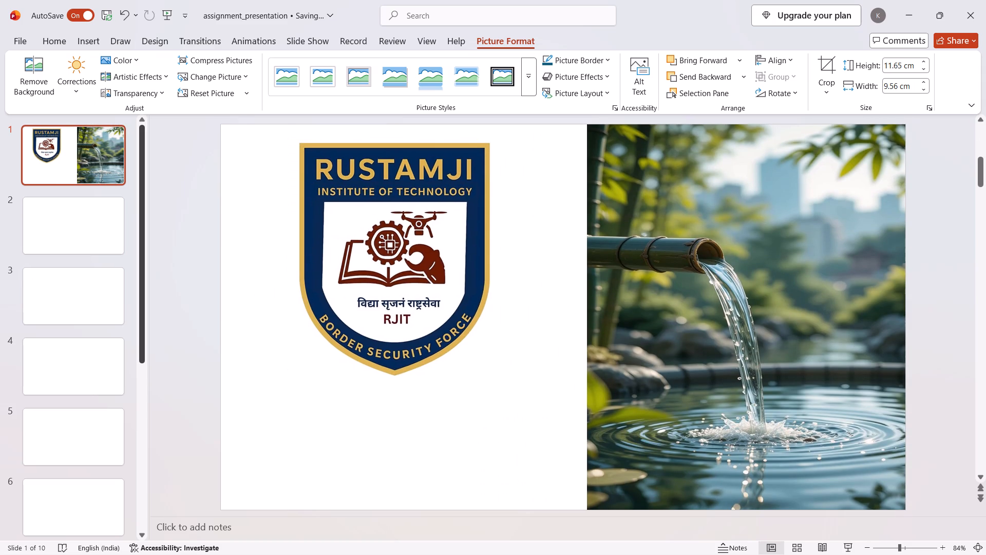
pyautogui.moveTo(364, 191); pyautogui.dragTo(307, 184)
pyautogui.click(586, 235)
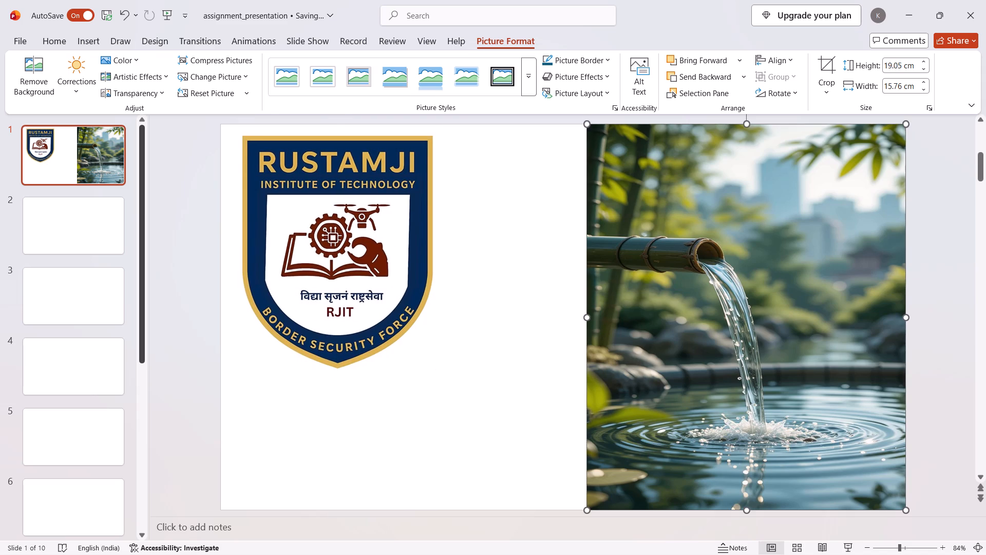
pyautogui.moveTo(585, 318); pyautogui.dragTo(627, 315)
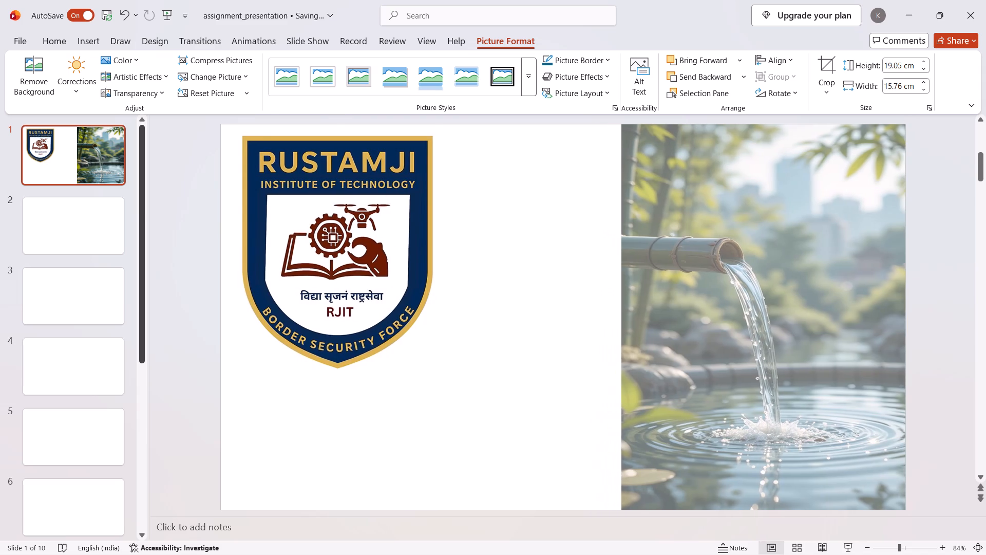
pyautogui.moveTo(627, 315); pyautogui.dragTo(639, 314)
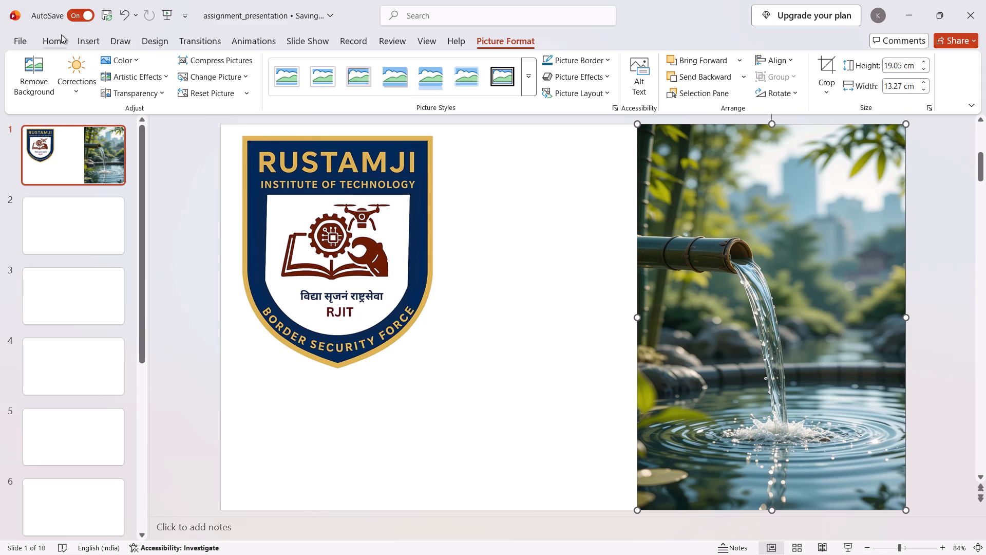
# Open the recent presentation Groundwater_Pollution.pptx and go to slide 1.
pyautogui.click(21, 42)
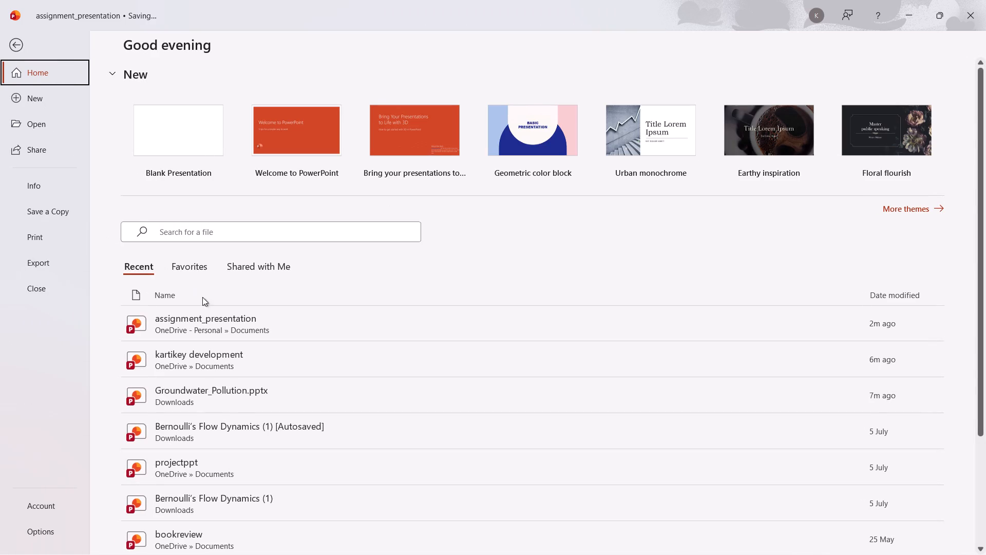
pyautogui.click(219, 394)
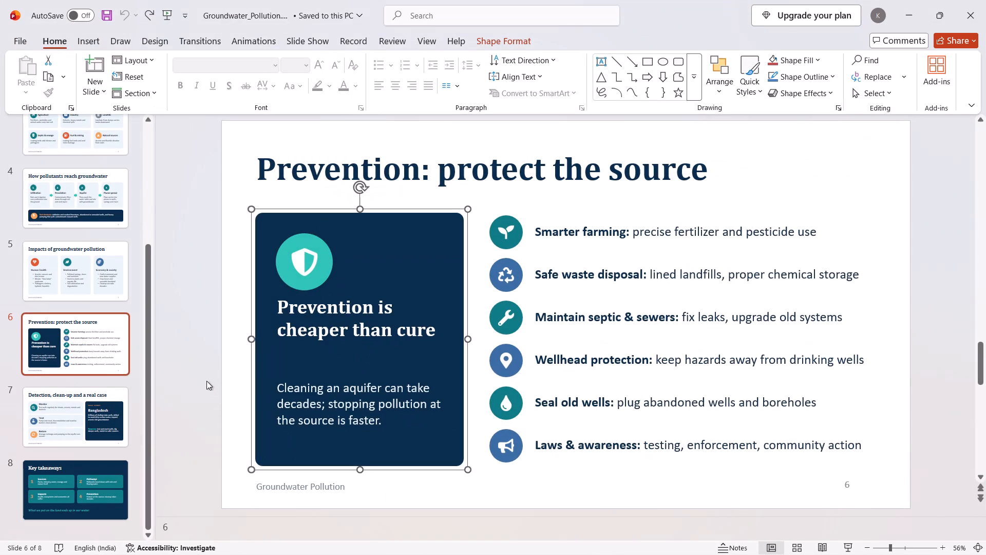
pyautogui.scroll(12, 15, 243)
pyautogui.click(88, 171)
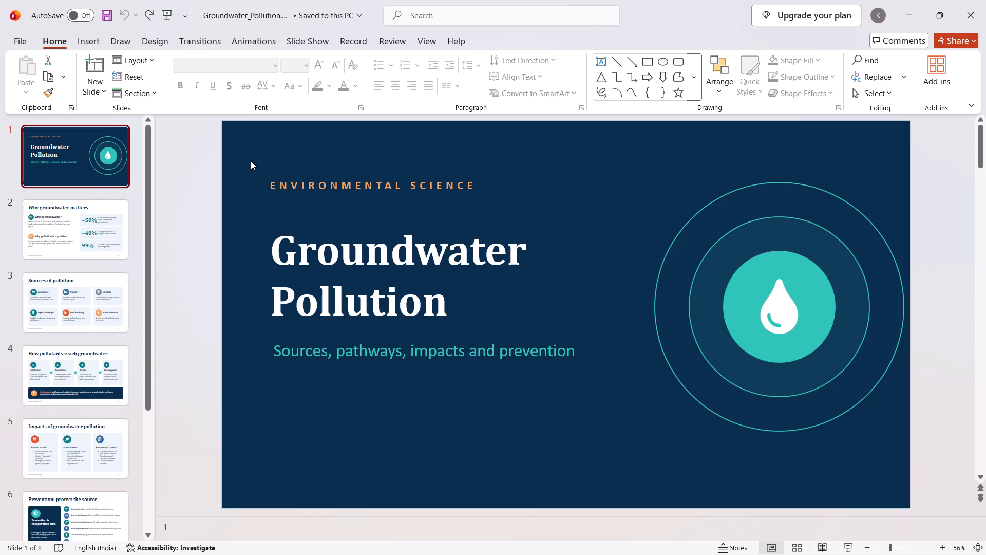
# Narrow the "Groundwater Pollution" title text box on slide 1 until it just fits the word "Groundwater".
pyautogui.click(349, 279)
pyautogui.moveTo(350, 279); pyautogui.dragTo(364, 289)
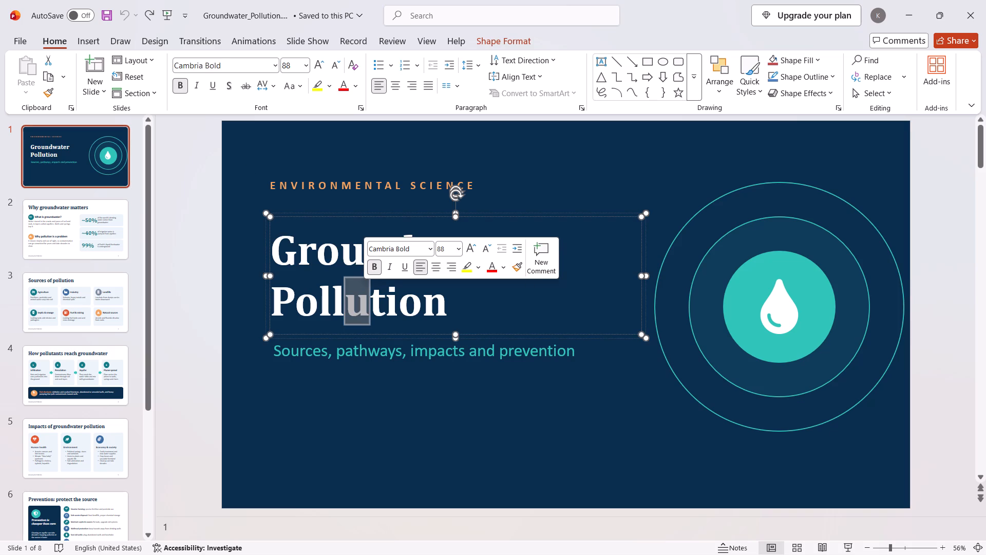
pyautogui.moveTo(641, 277); pyautogui.dragTo(631, 275)
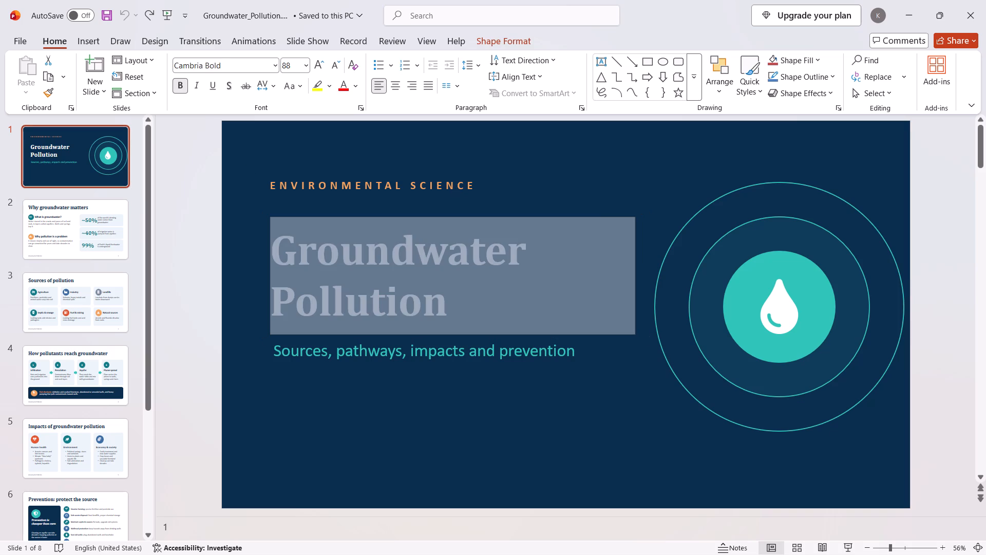
pyautogui.moveTo(631, 275); pyautogui.dragTo(524, 266)
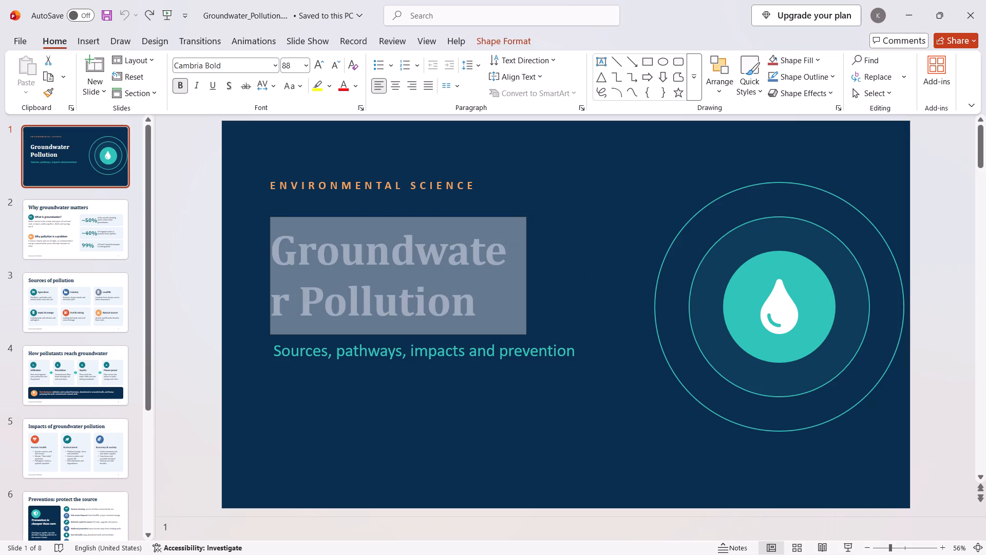
pyautogui.moveTo(524, 266); pyautogui.dragTo(498, 264)
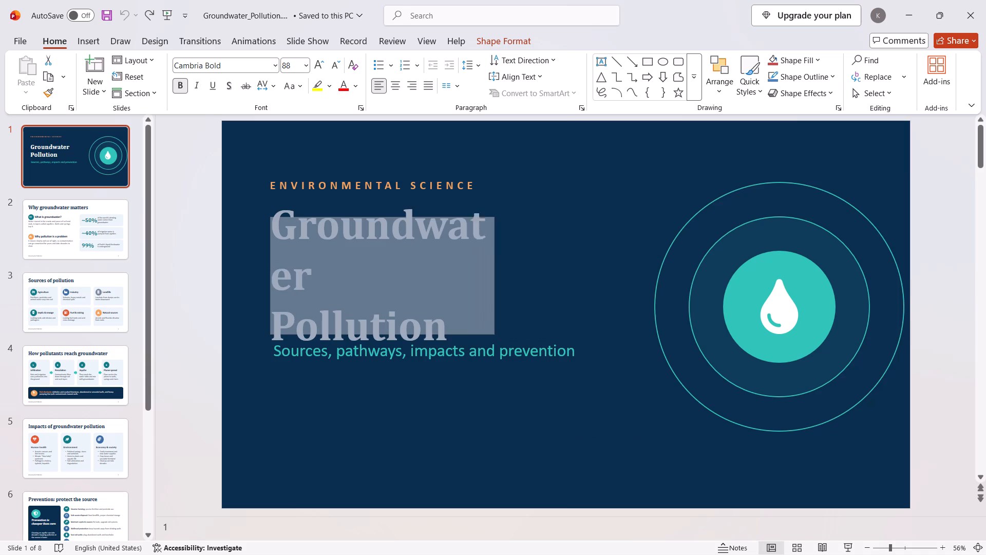
pyautogui.moveTo(498, 264); pyautogui.dragTo(528, 263)
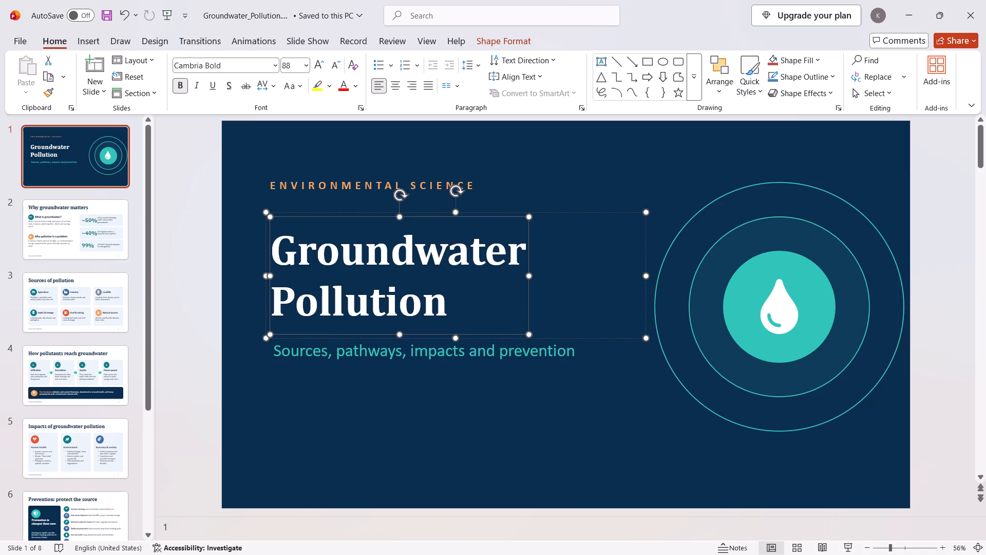
# Cut the water-drop icon, the teal circle and both concentric rings around it from slide 1.
pyautogui.click(740, 290)
pyautogui.rightClick(776, 260)
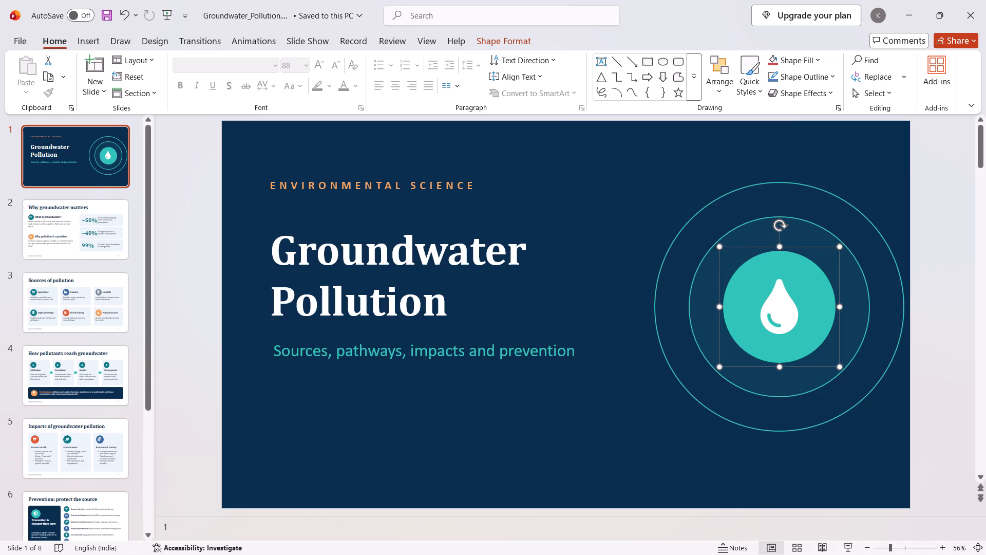
pyautogui.click(756, 287)
pyautogui.moveTo(756, 287); pyautogui.dragTo(744, 302)
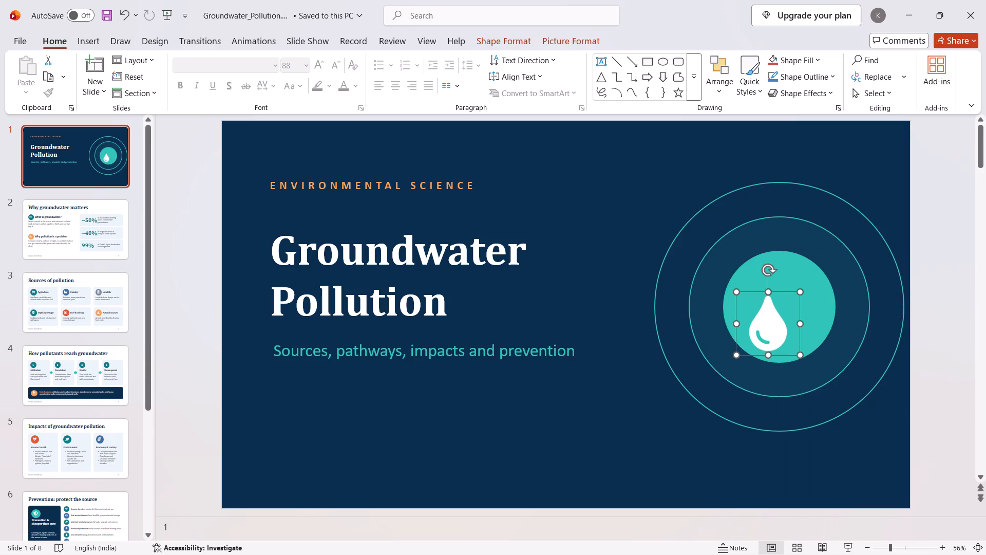
pyautogui.rightClick(798, 292)
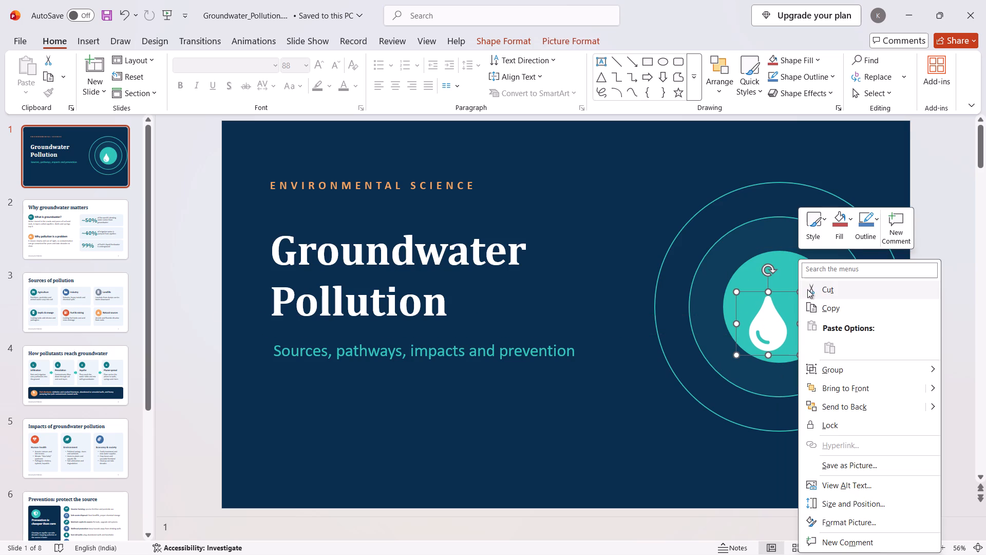
pyautogui.click(809, 288)
pyautogui.rightClick(803, 282)
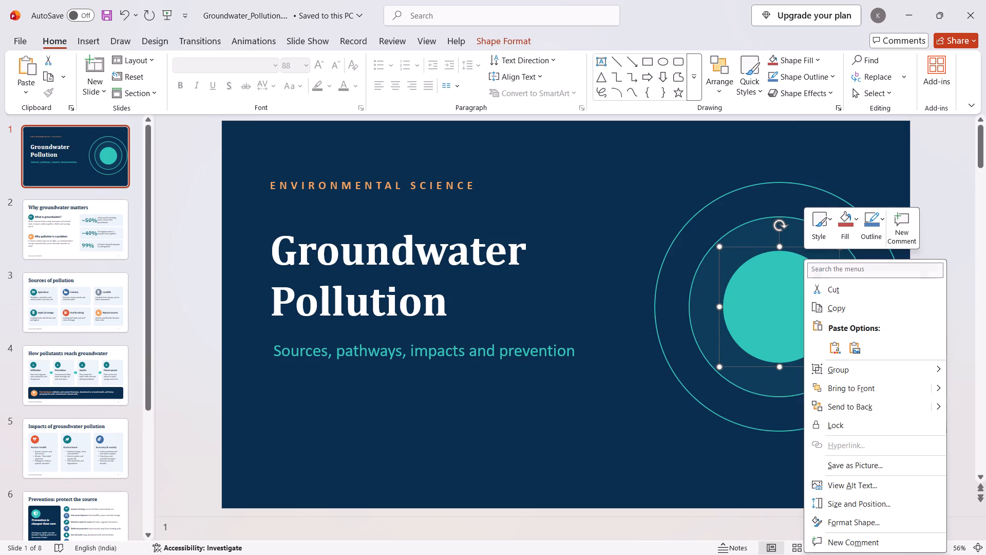
pyautogui.click(822, 287)
pyautogui.rightClick(792, 268)
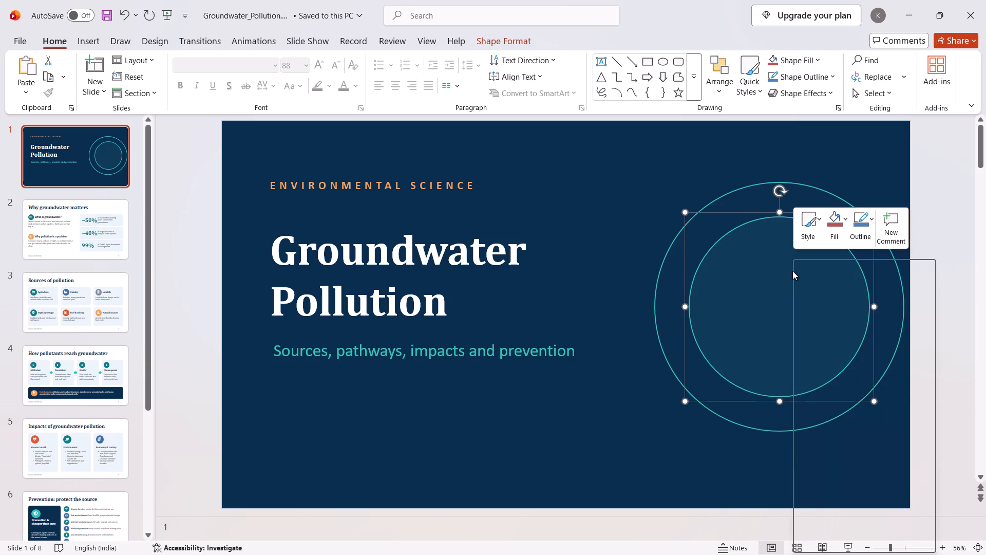
pyautogui.click(819, 290)
pyautogui.rightClick(797, 266)
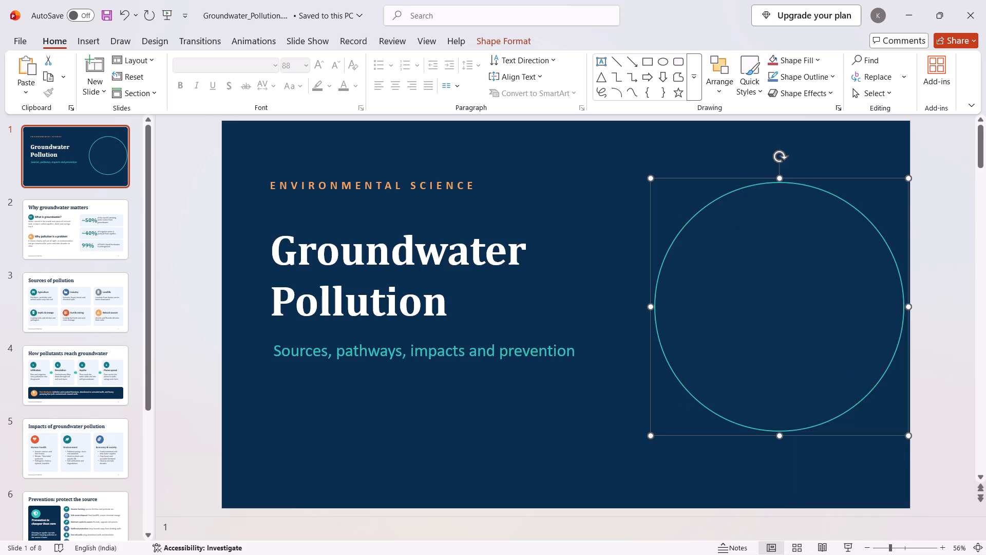
pyautogui.click(819, 291)
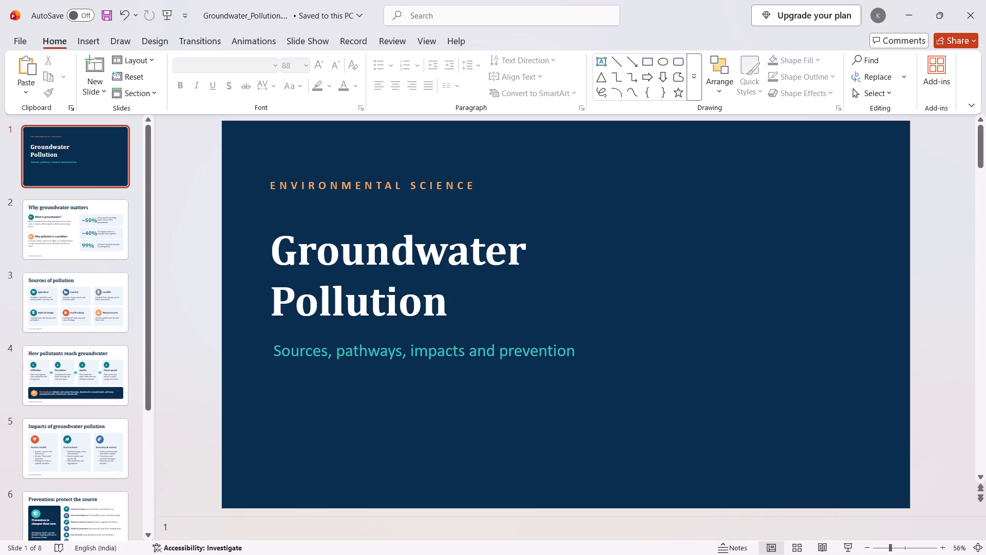
# Move the "Groundwater Pollution" title group down to the lower middle of slide 1.
pyautogui.moveTo(430, 273); pyautogui.dragTo(517, 311)
pyautogui.moveTo(586, 335); pyautogui.dragTo(587, 336)
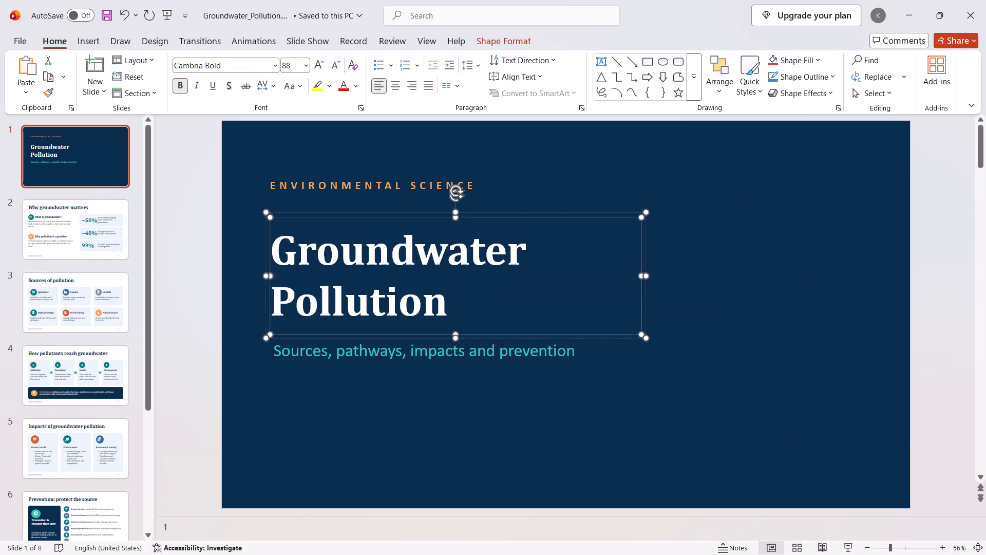
pyautogui.moveTo(587, 336); pyautogui.dragTo(624, 358)
pyautogui.moveTo(601, 335); pyautogui.dragTo(639, 369)
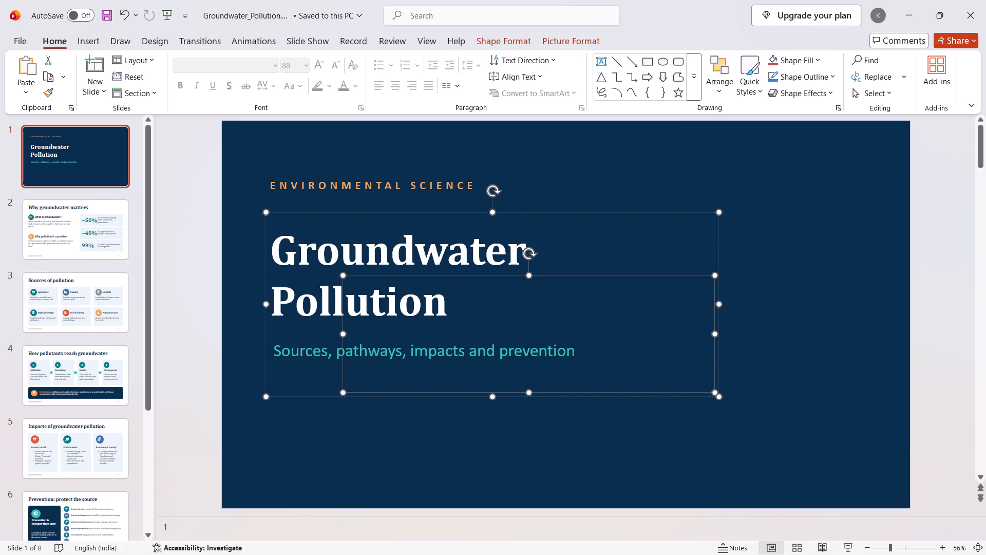
pyautogui.click(383, 257)
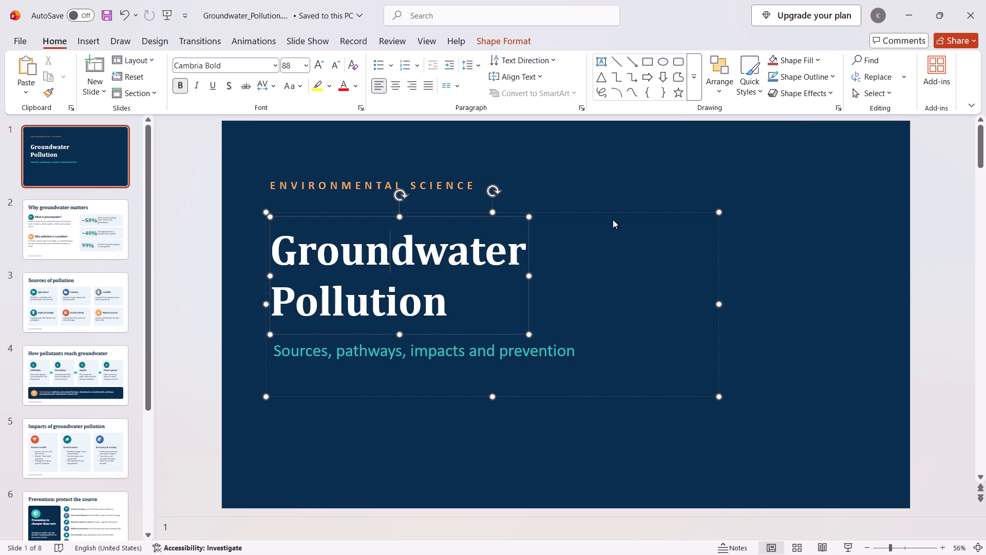
pyautogui.moveTo(605, 212); pyautogui.dragTo(779, 372)
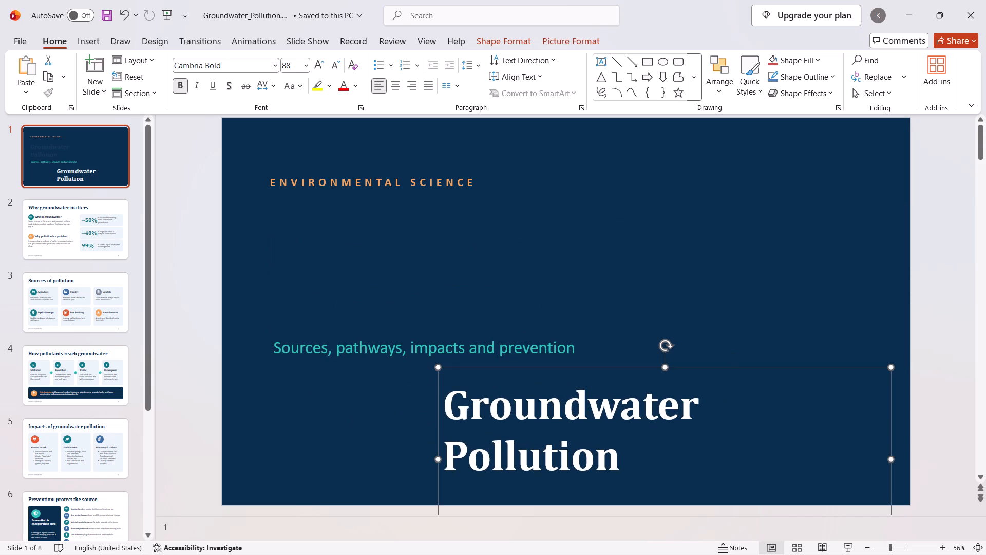
# Move the "Sources, pathways, impacts and prevention" subtitle just above the title and the "ENVIRONMENTAL SCIENCE" label above it, both towards the slide's right side.
pyautogui.click(466, 353)
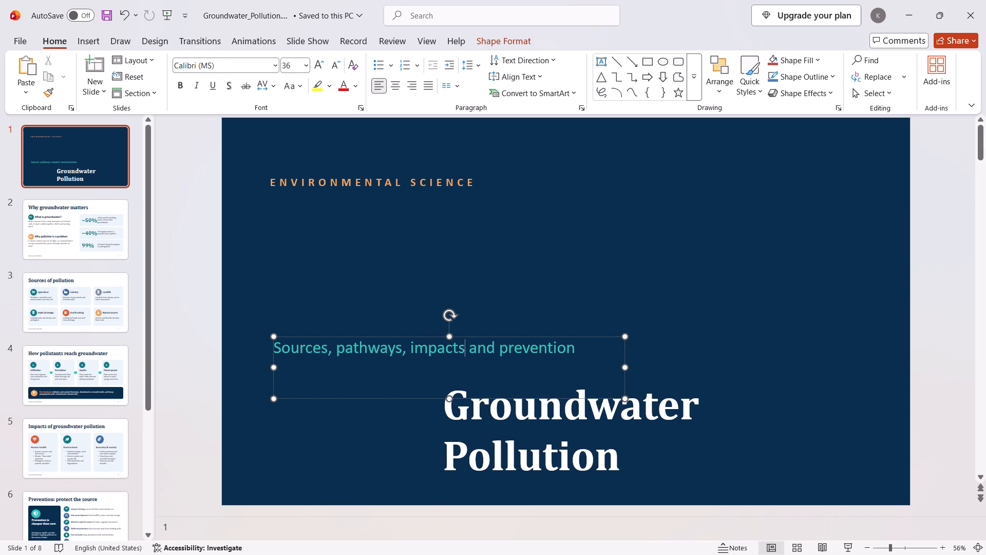
pyautogui.moveTo(426, 336); pyautogui.dragTo(736, 359)
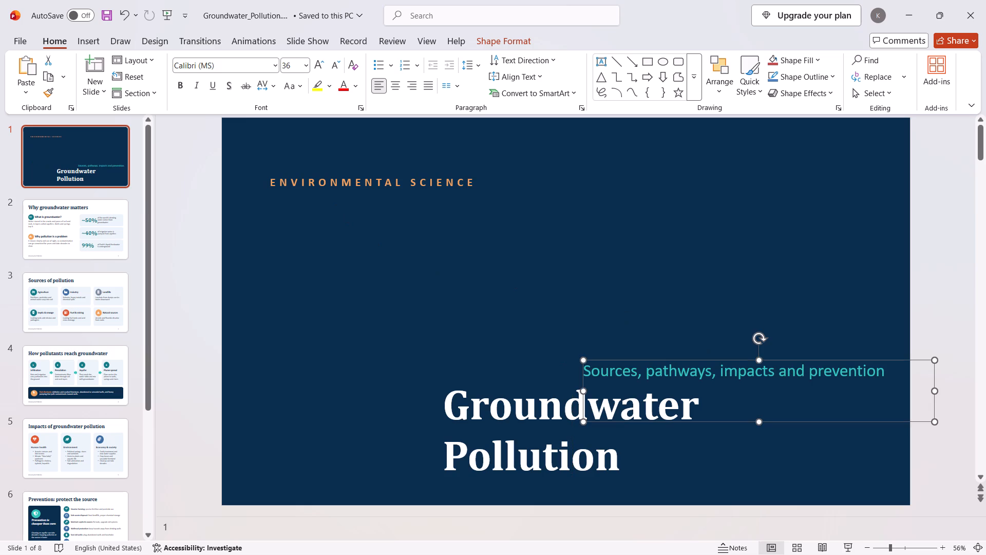
pyautogui.click(320, 179)
pyautogui.moveTo(330, 195); pyautogui.dragTo(676, 261)
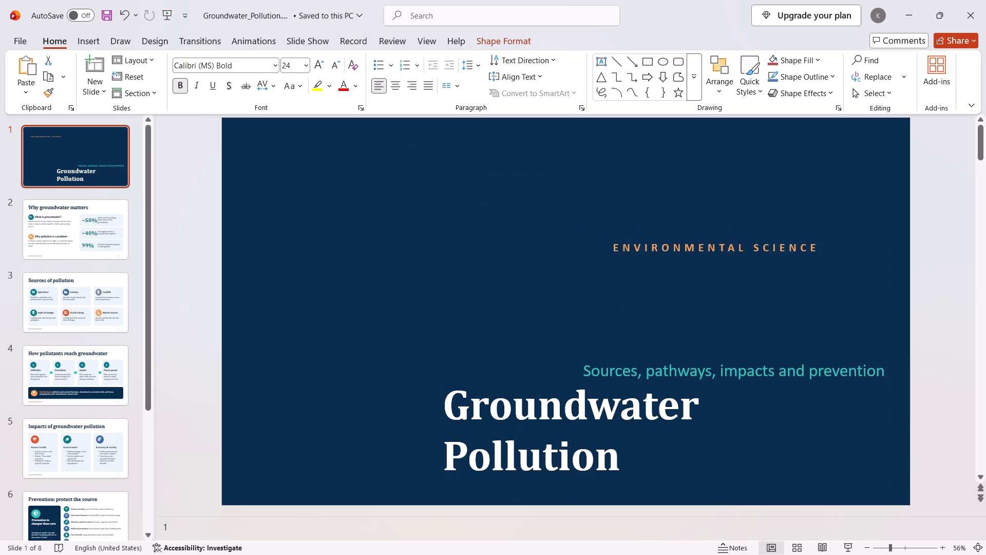
pyautogui.moveTo(676, 261); pyautogui.dragTo(690, 271)
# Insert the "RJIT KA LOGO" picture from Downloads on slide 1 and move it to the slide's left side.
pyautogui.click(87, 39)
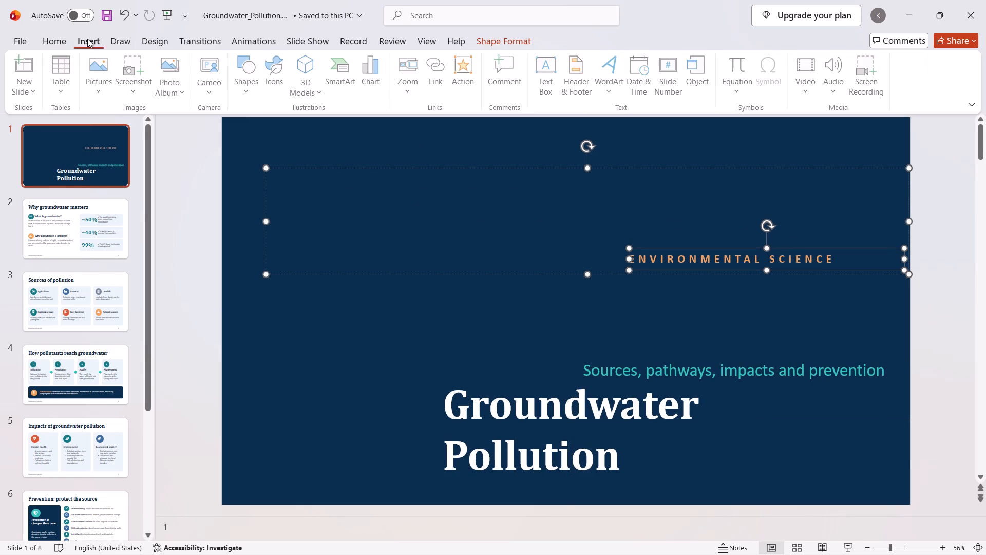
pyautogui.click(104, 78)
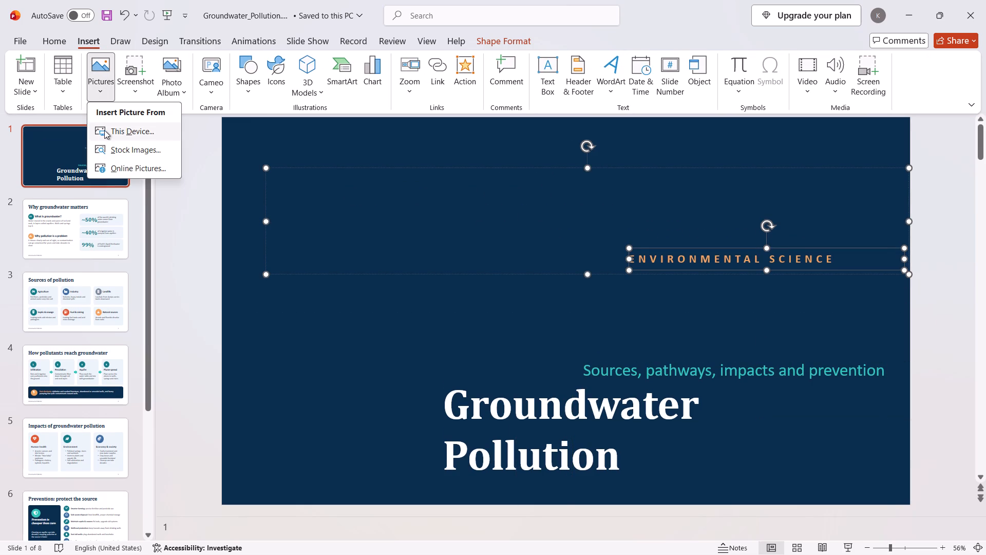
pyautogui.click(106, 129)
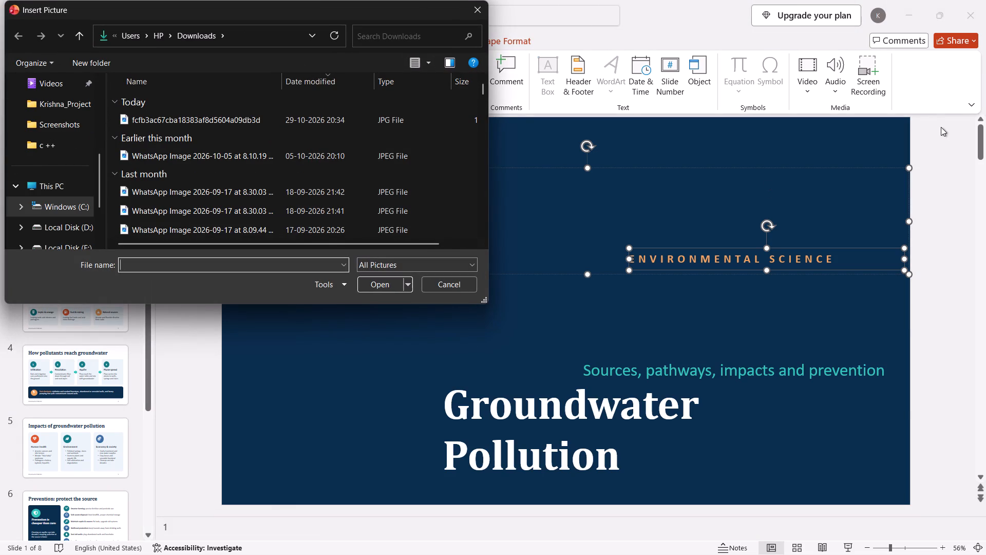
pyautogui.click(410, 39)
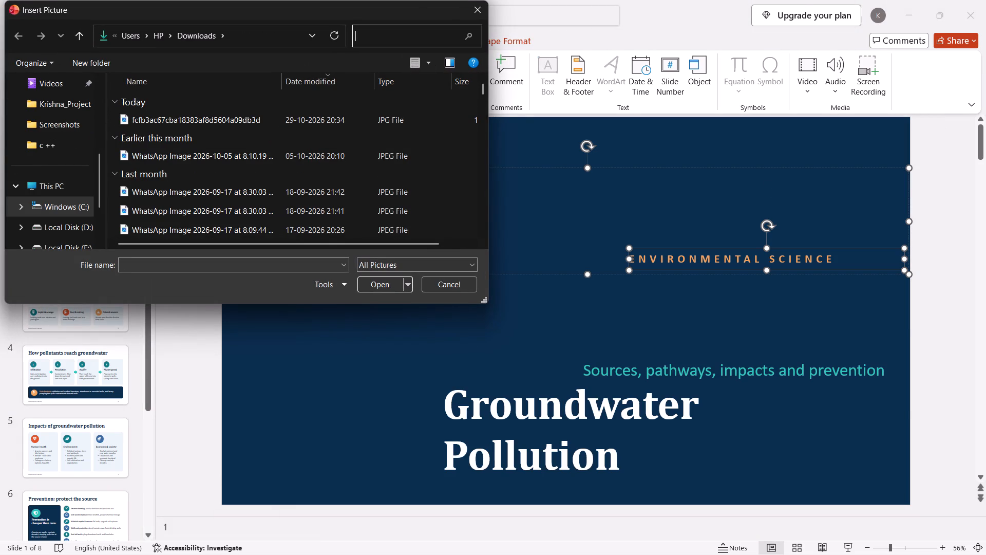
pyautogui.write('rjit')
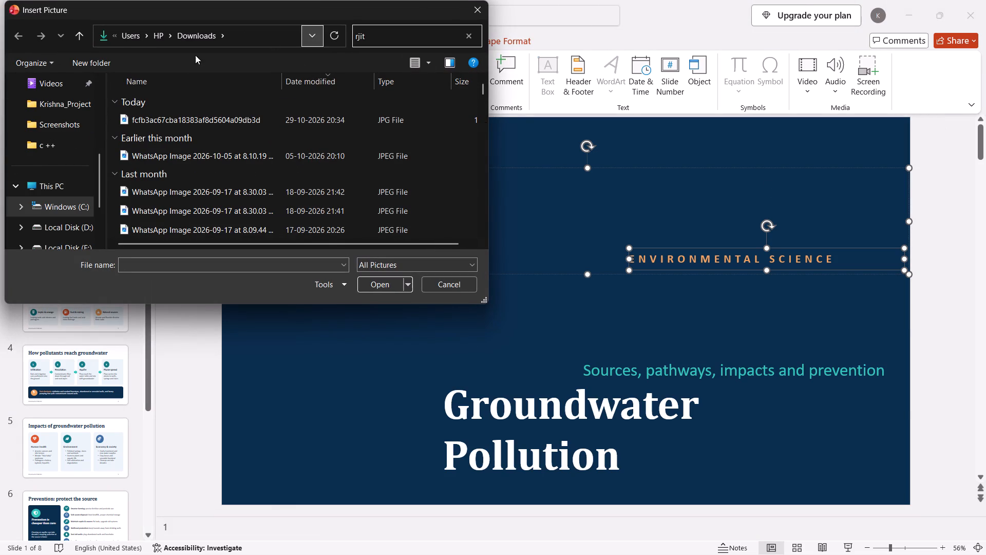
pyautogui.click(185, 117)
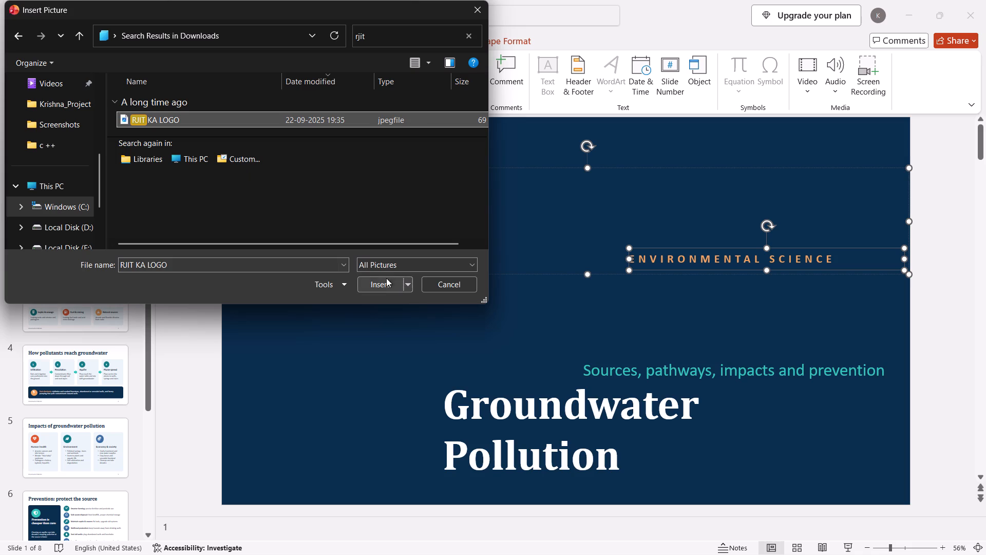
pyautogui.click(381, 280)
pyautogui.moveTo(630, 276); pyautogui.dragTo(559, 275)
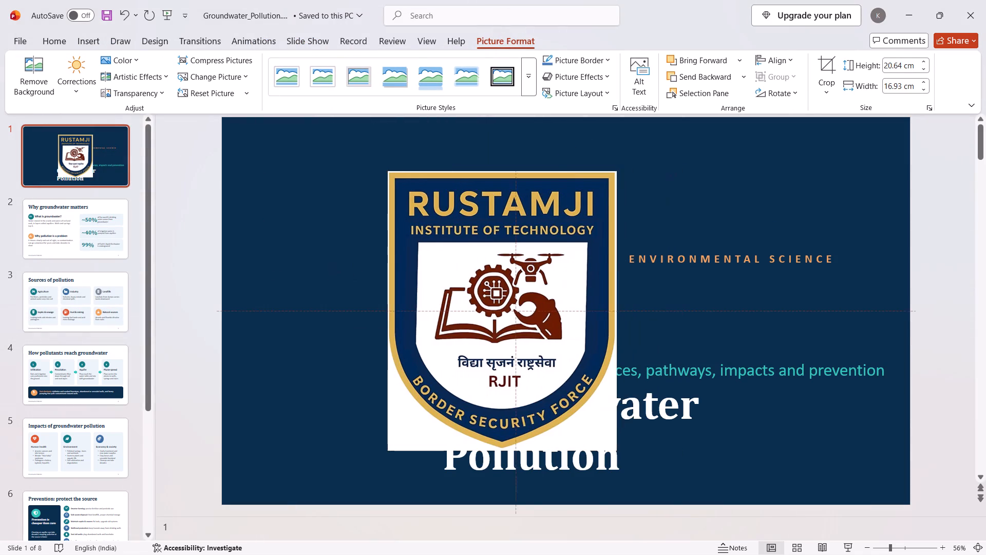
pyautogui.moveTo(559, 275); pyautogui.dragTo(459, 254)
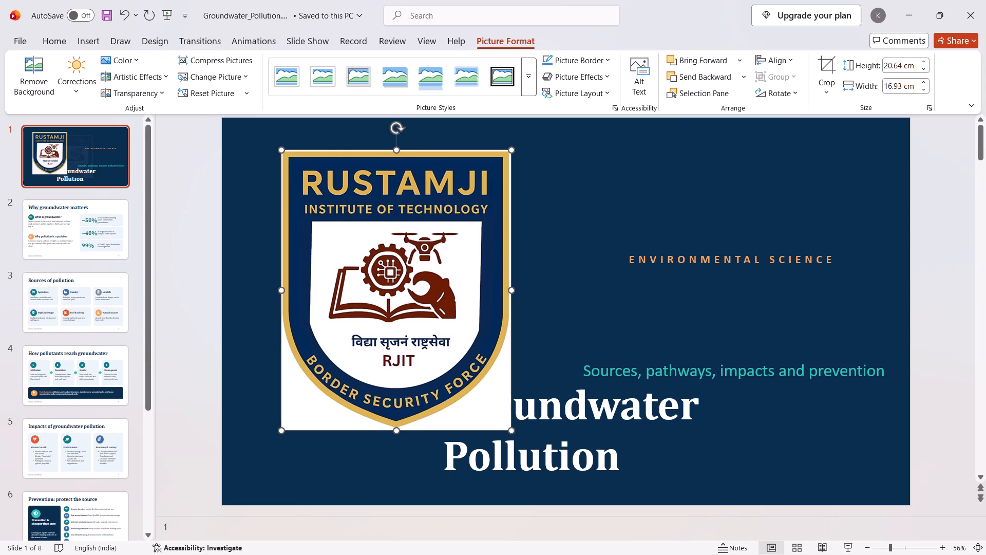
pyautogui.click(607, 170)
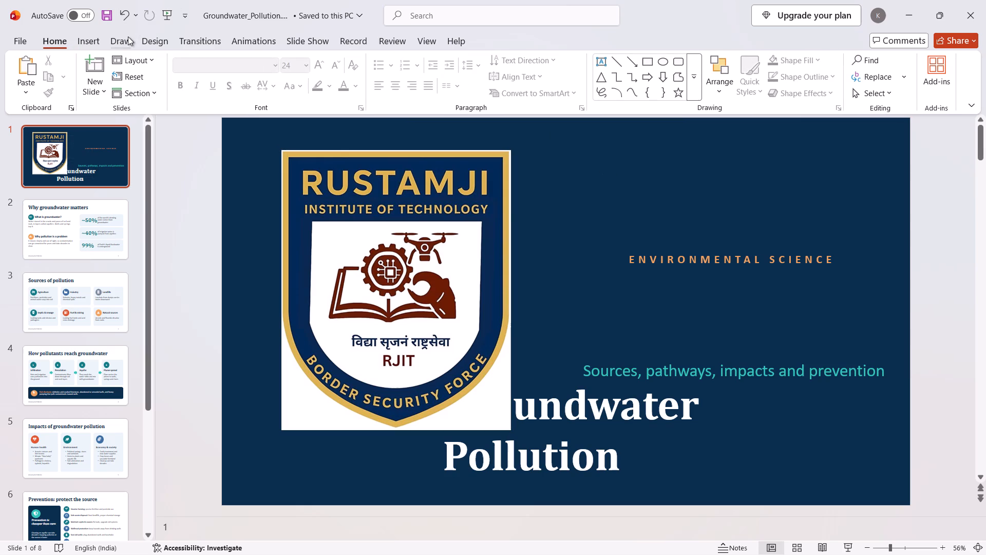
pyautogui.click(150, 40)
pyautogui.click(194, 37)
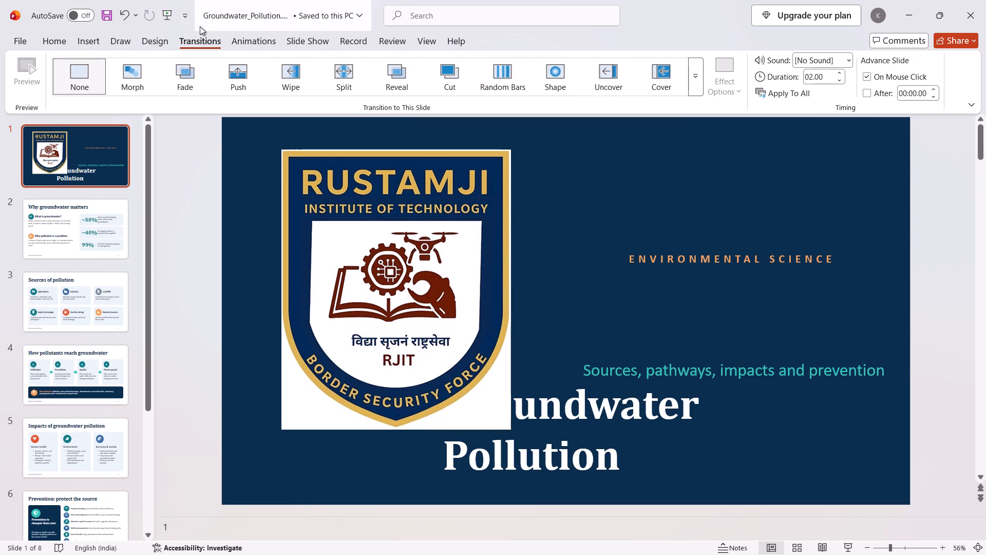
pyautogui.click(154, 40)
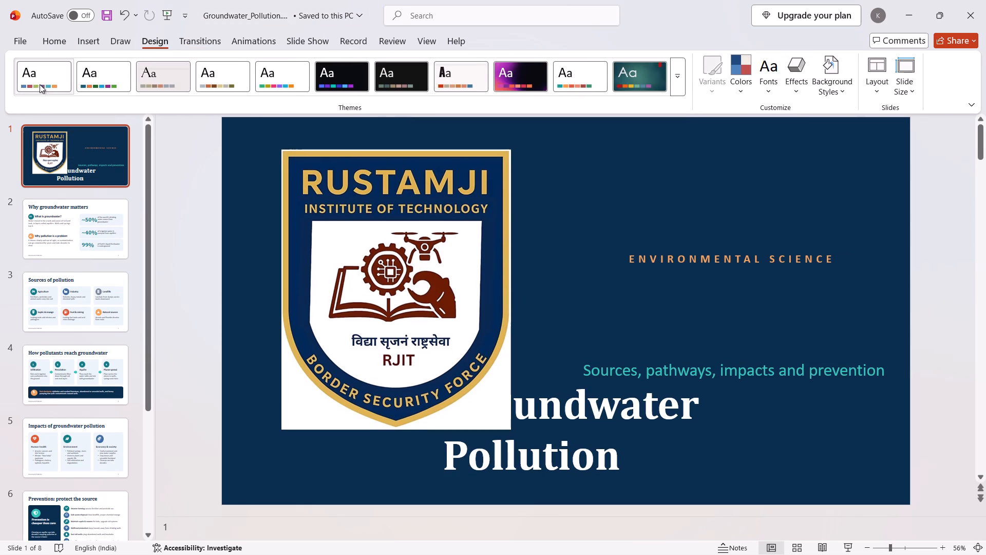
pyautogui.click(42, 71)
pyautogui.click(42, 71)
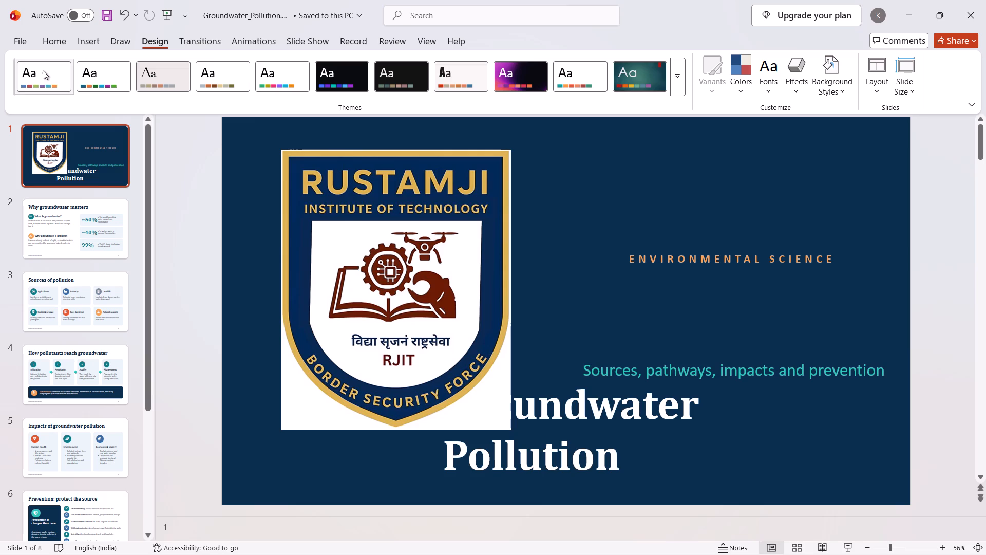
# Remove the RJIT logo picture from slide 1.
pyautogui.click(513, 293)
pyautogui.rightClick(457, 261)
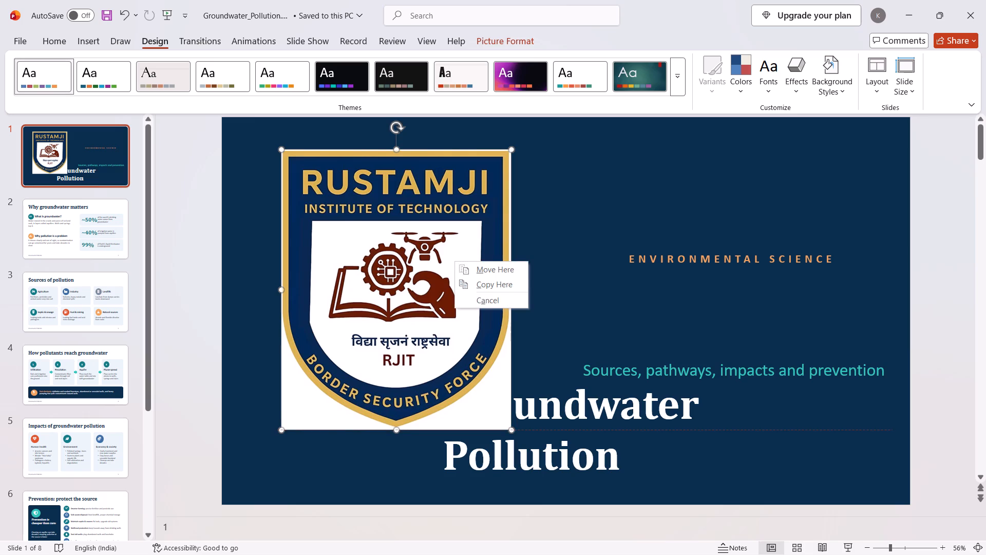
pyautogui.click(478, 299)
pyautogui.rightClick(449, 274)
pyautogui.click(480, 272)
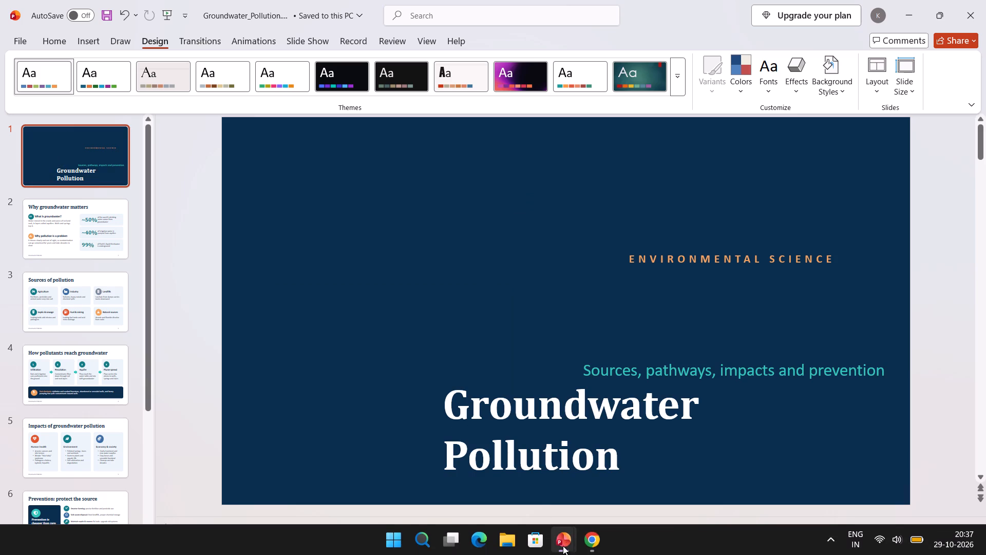
# Switch to Chrome and search Google Images for "rjit logo" in a new tab.
pyautogui.click(588, 538)
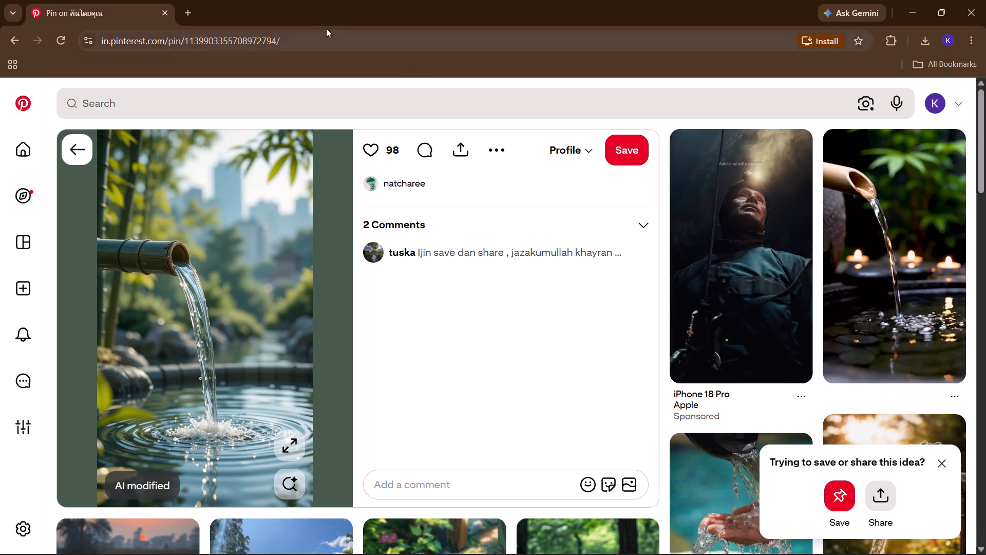
pyautogui.click(187, 8)
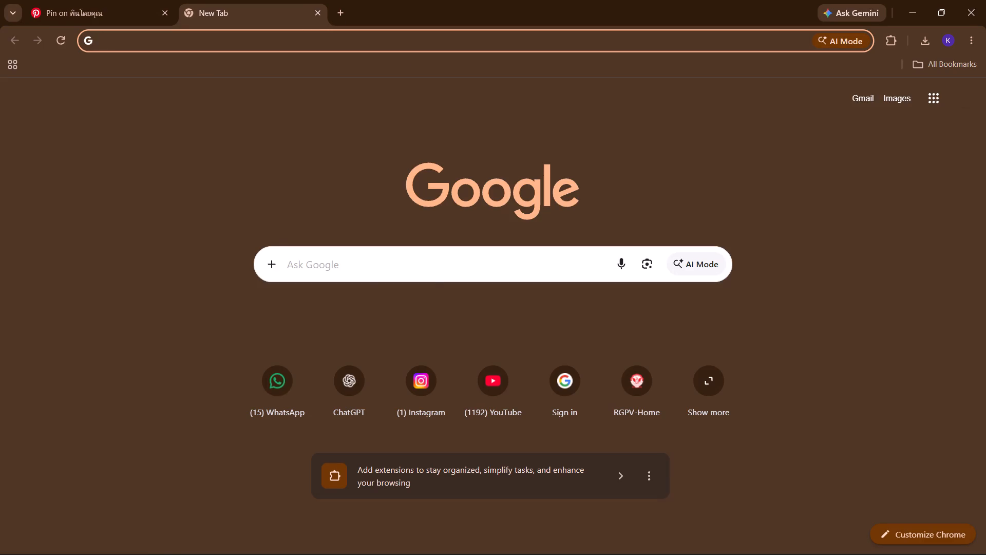
pyautogui.click(205, 38)
pyautogui.write('rjit logo')
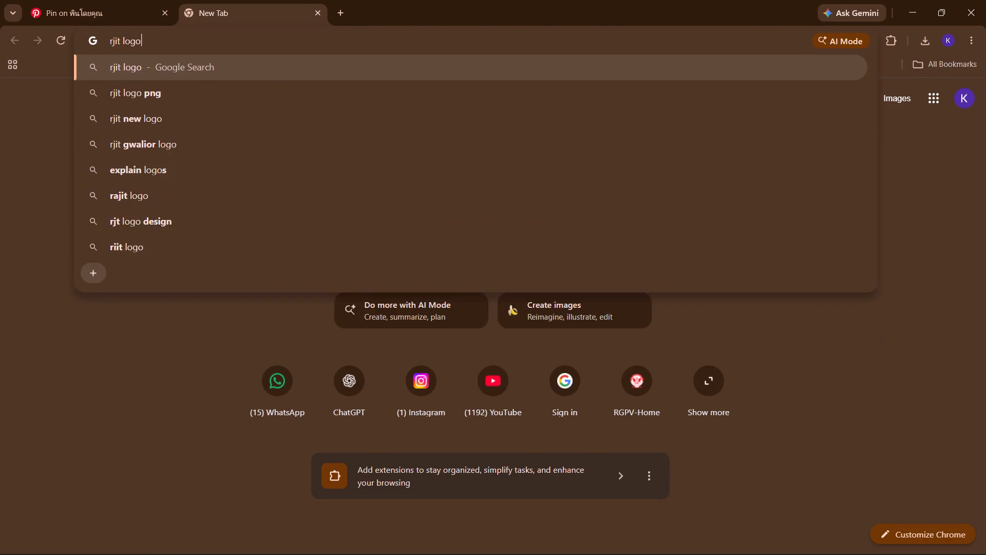
pyautogui.press('Return')
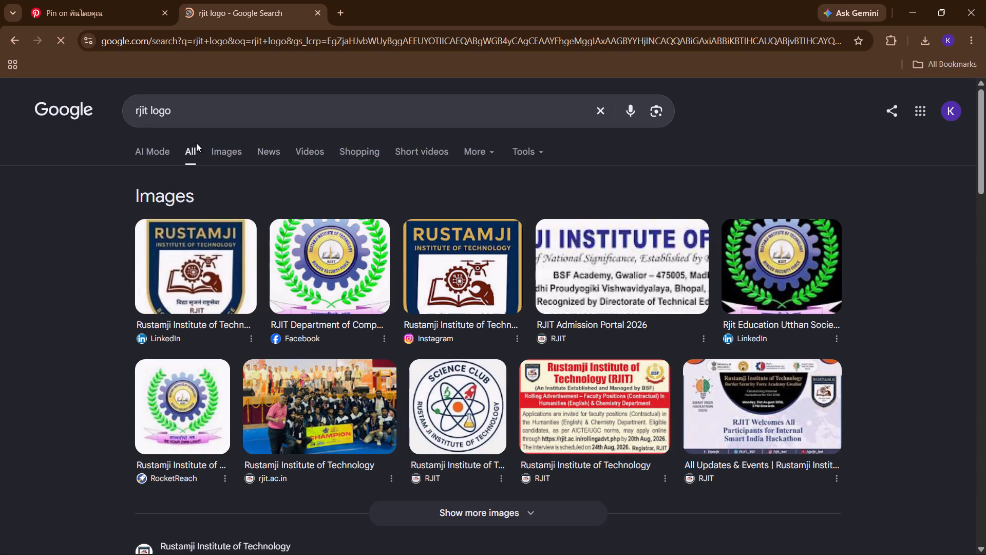
pyautogui.click(218, 150)
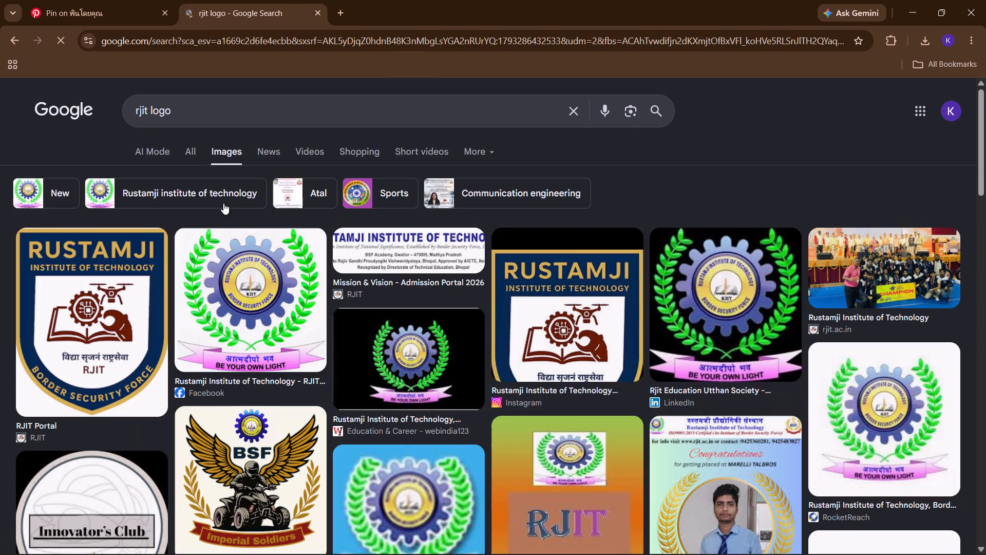
# Browse the "rjit logo" image results and preview the rjit.ac.in photo of the institute building.
pyautogui.scroll(-5, 345, 403)
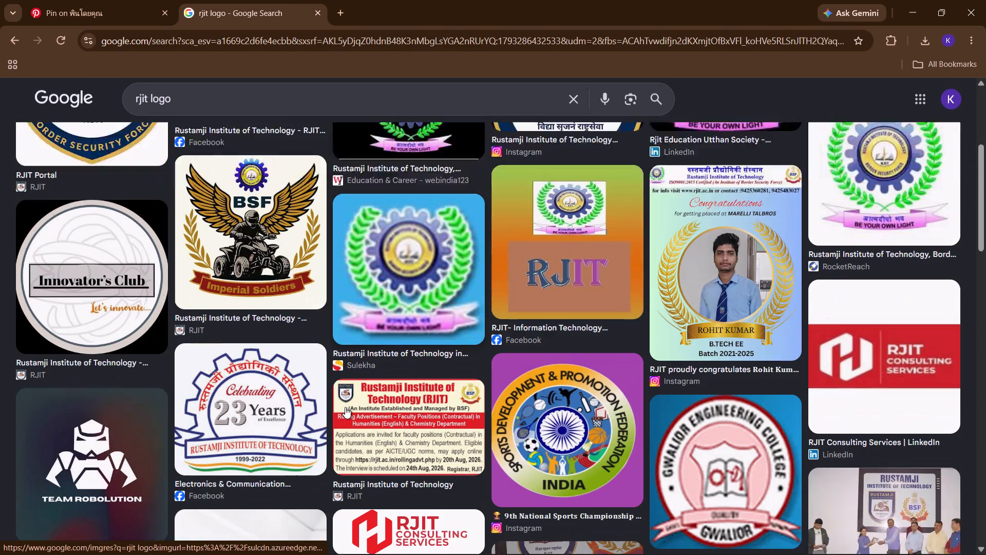
pyautogui.scroll(5, 355, 356)
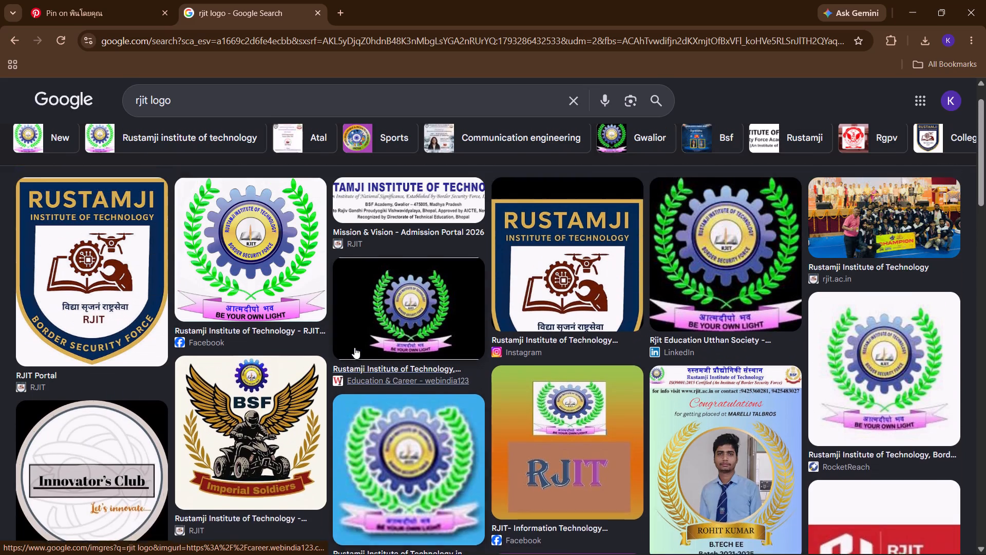
pyautogui.scroll(1, 354, 347)
pyautogui.scroll(-7, 354, 347)
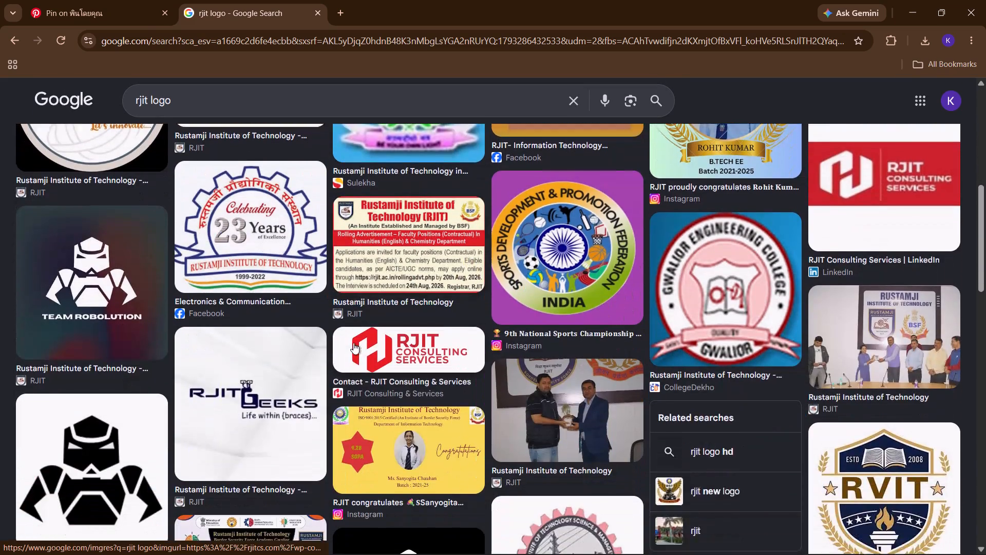
pyautogui.scroll(-8, 353, 341)
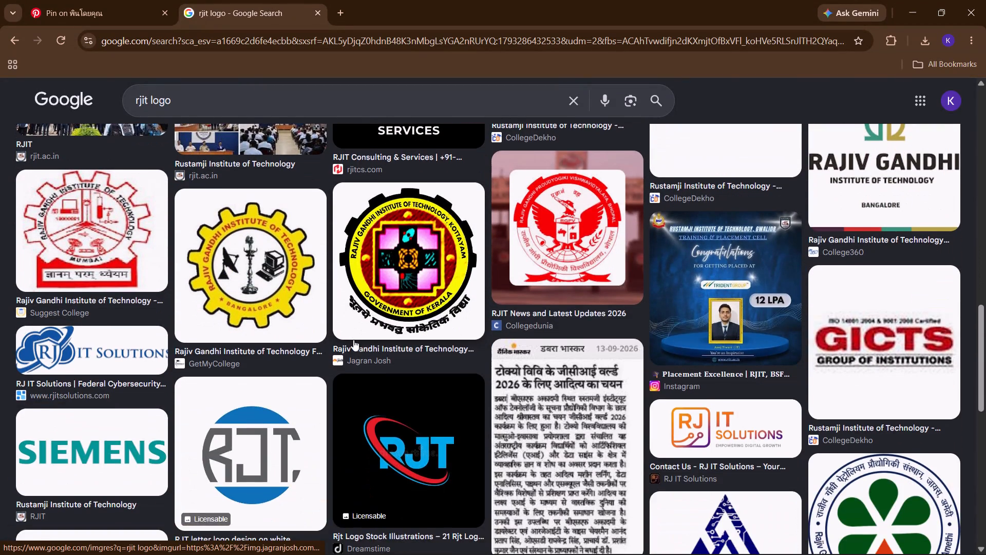
pyautogui.scroll(2, 353, 340)
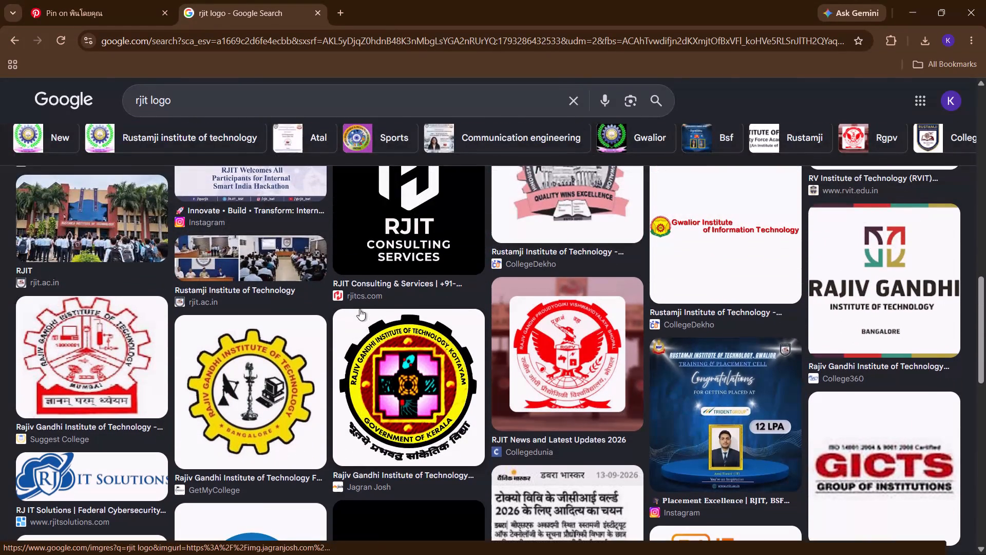
pyautogui.click(120, 207)
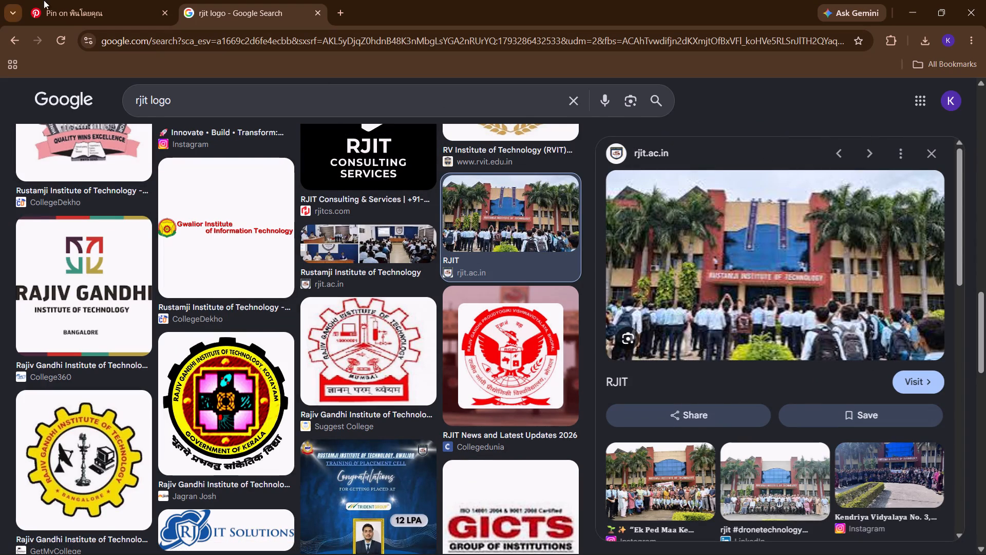
pyautogui.click(78, 2)
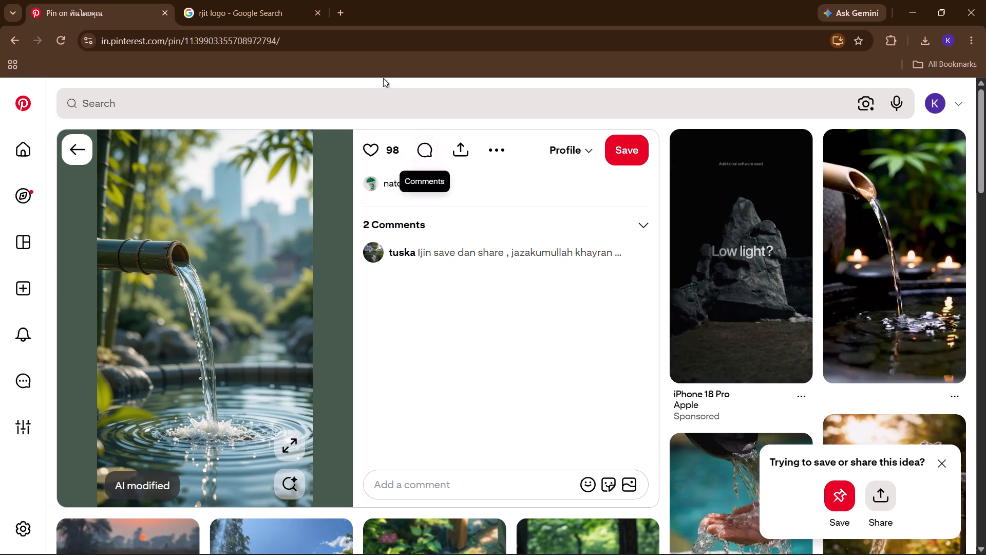
pyautogui.click(244, 13)
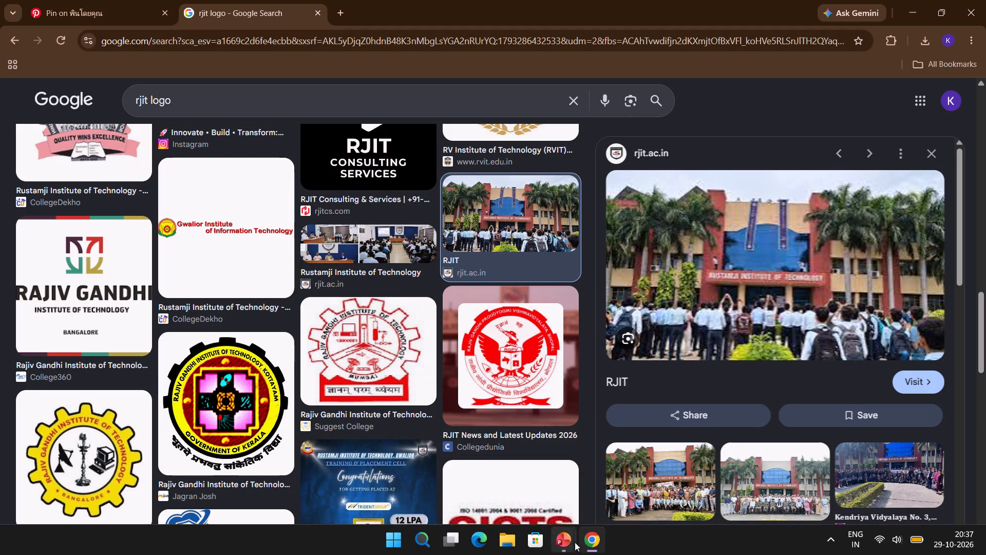
# Switch back to the Groundwater_Pollution presentation in PowerPoint and review the content of slides 2, 7, 8 and 6.
pyautogui.click(563, 539)
pyautogui.click(584, 540)
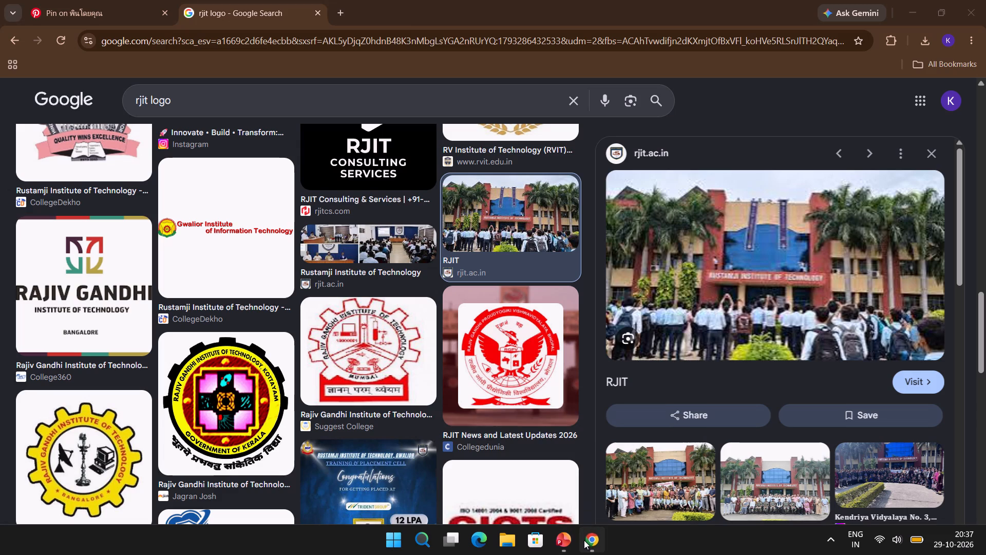
pyautogui.click(596, 535)
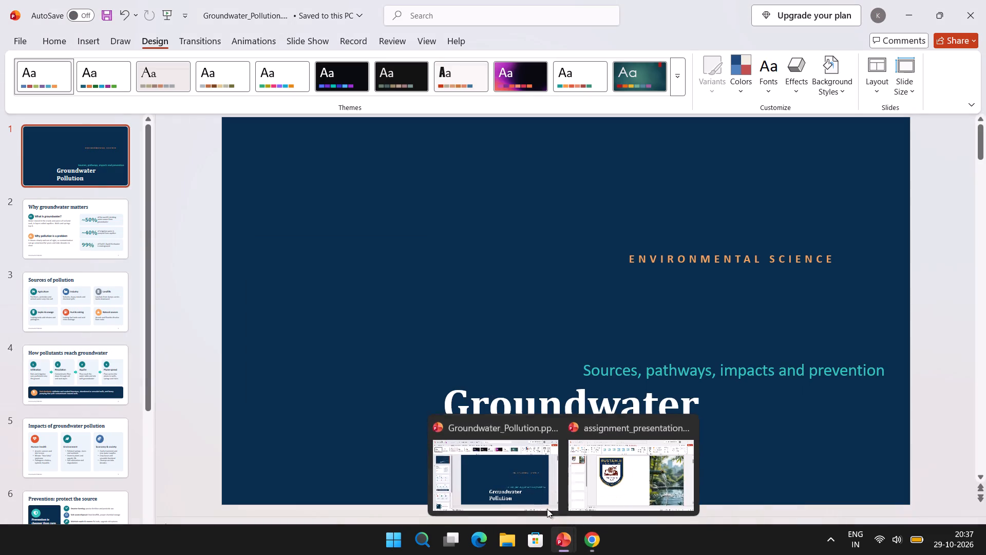
pyautogui.click(508, 470)
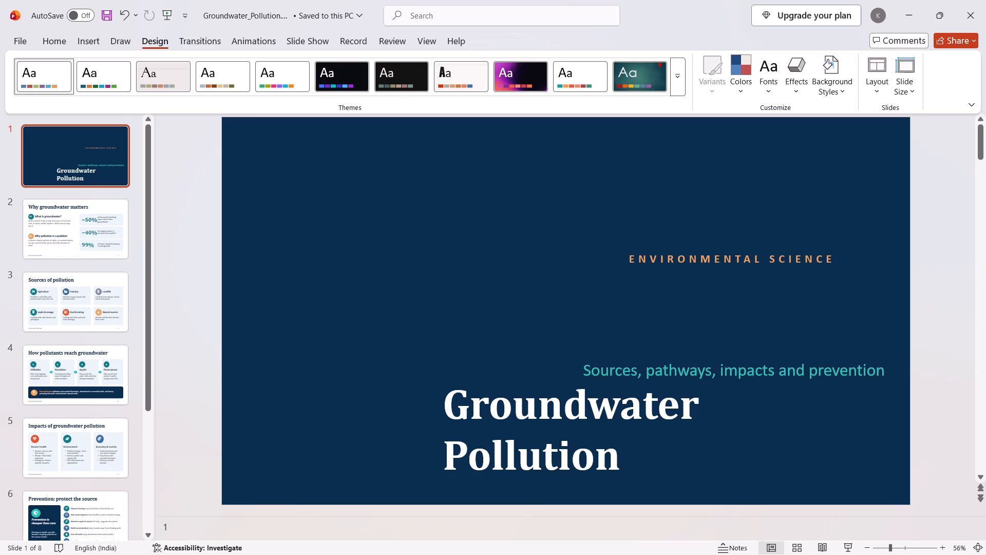
pyautogui.click(63, 212)
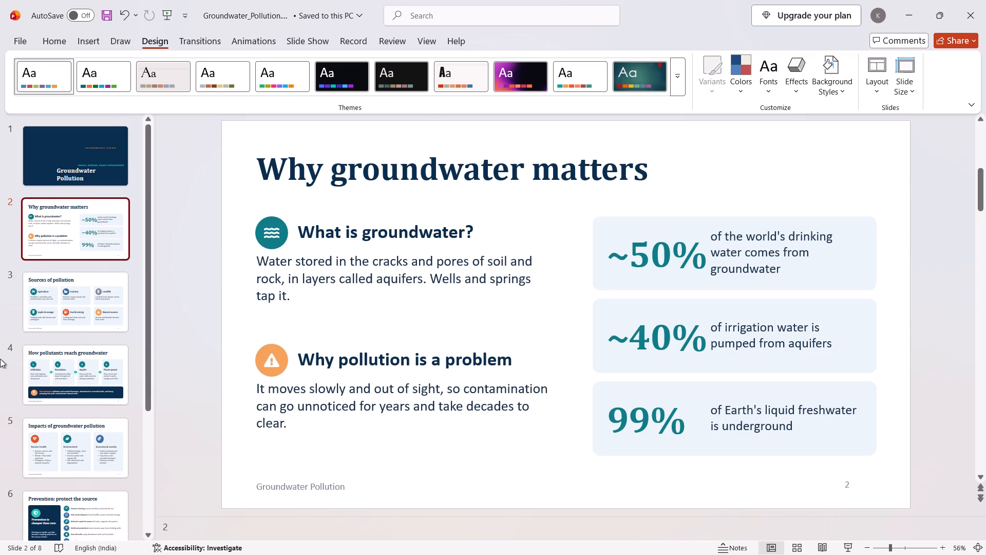
pyautogui.scroll(-11, 1, 341)
pyautogui.click(86, 446)
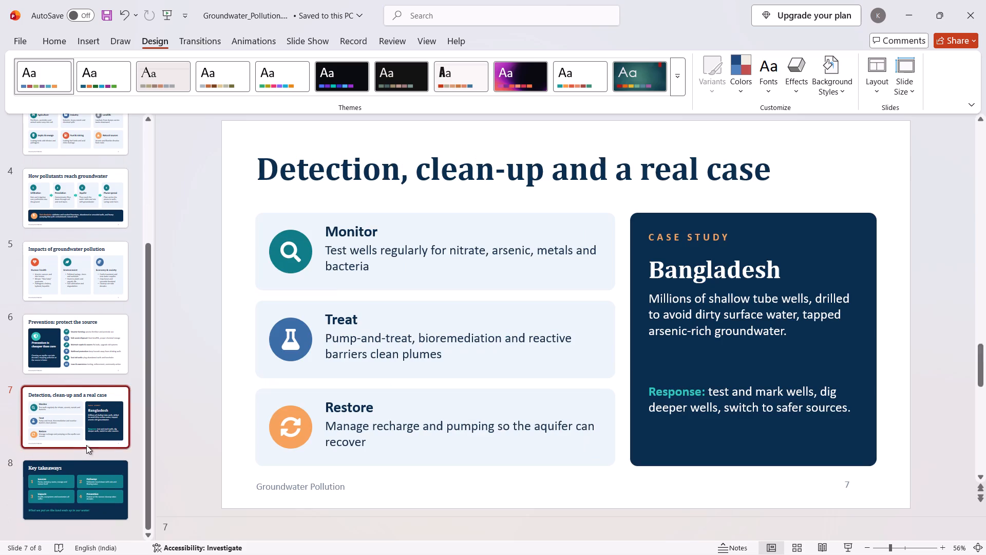
pyautogui.click(89, 472)
pyautogui.scroll(-7, 90, 466)
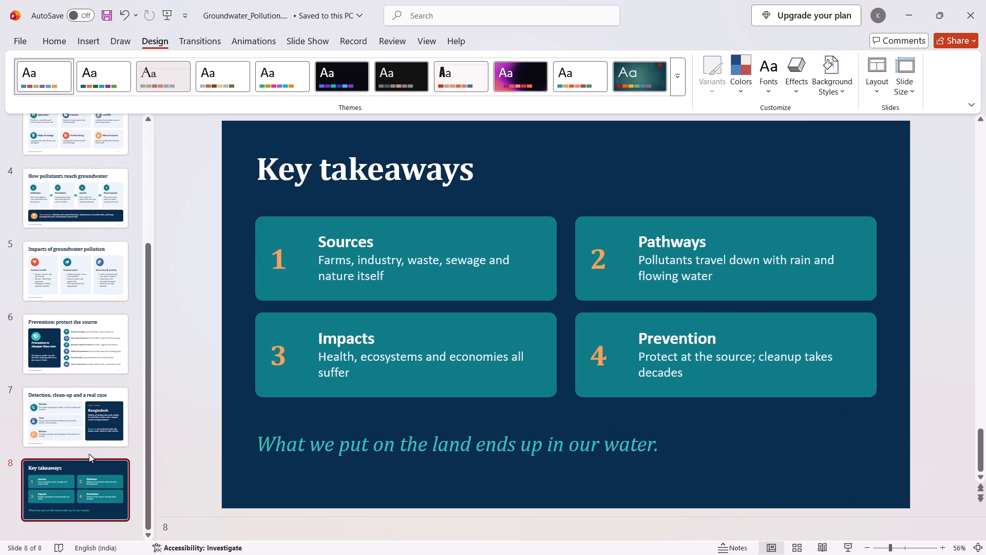
pyautogui.click(91, 347)
pyautogui.scroll(12, 91, 346)
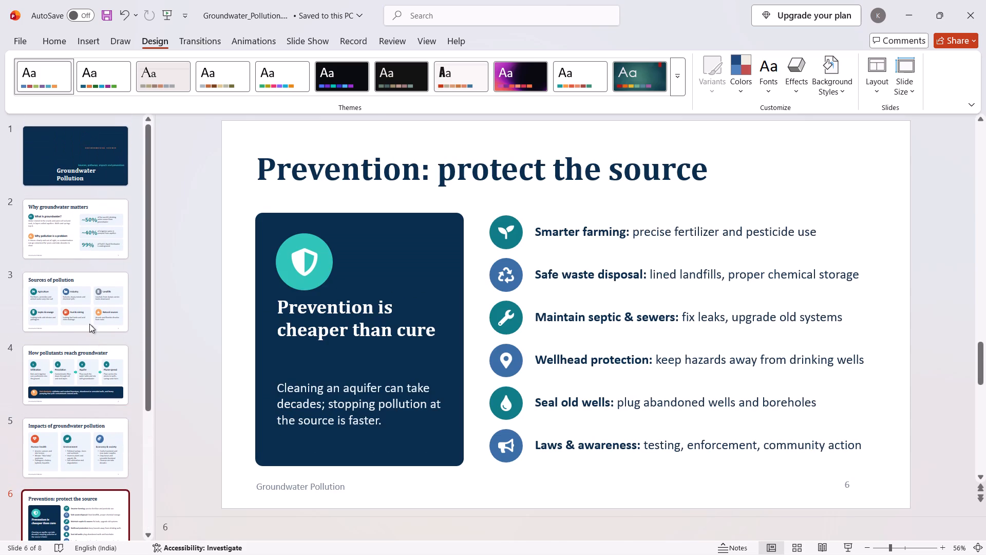
# On slide 1, move the Groundwater Pollution title across to sit beneath the "Sources, pathways, impacts and prevention" subtitle.
pyautogui.click(47, 166)
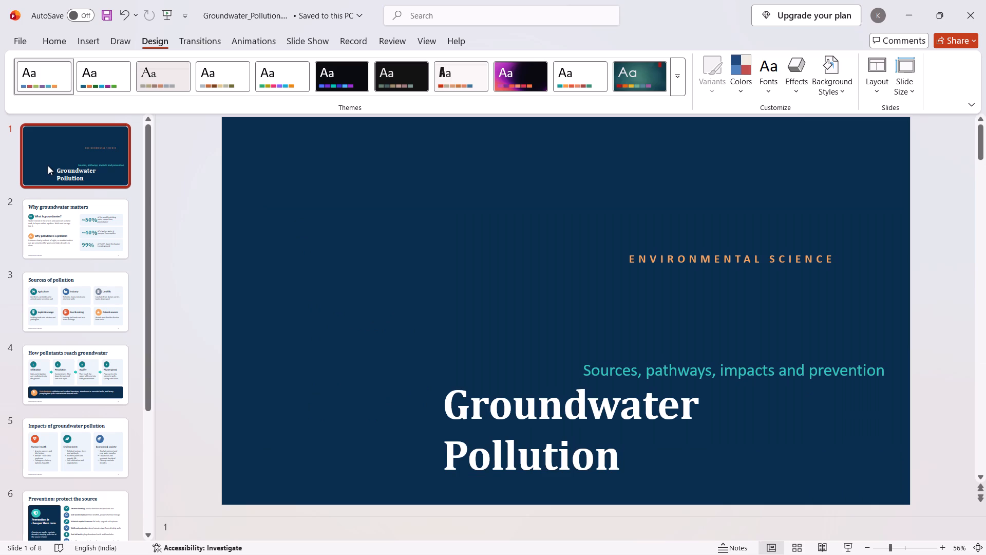
pyautogui.click(464, 323)
pyautogui.click(514, 447)
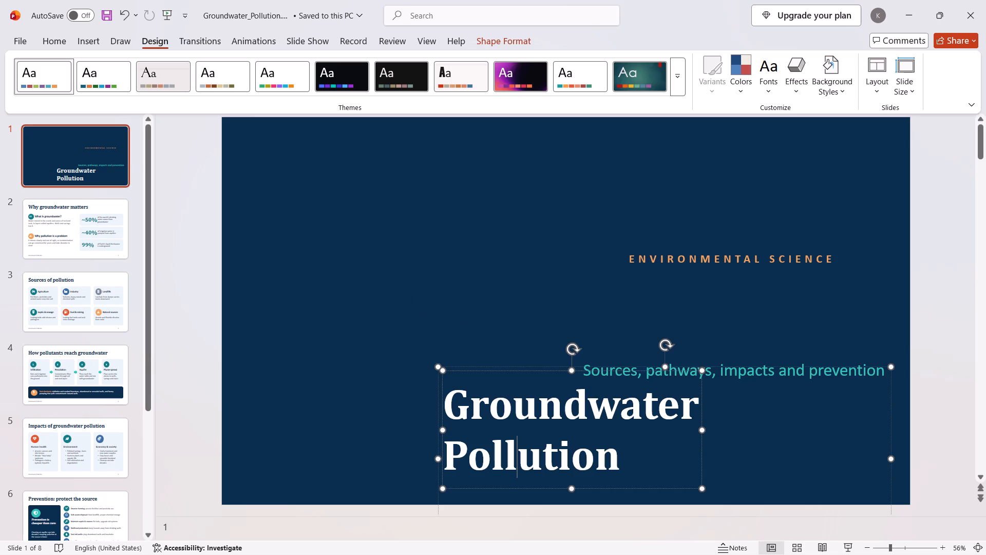
pyautogui.moveTo(609, 488); pyautogui.dragTo(770, 487)
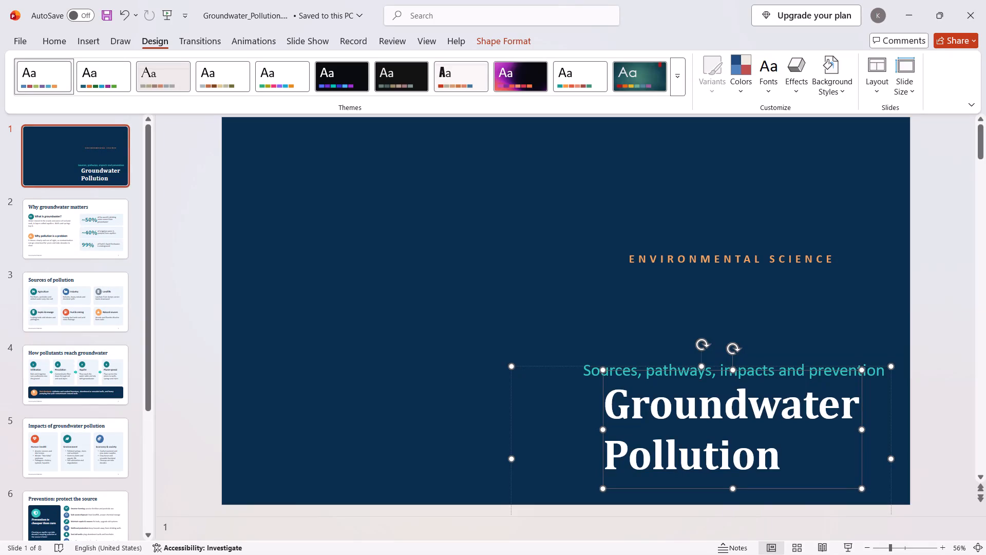
pyautogui.click(444, 464)
pyautogui.click(640, 443)
pyautogui.moveTo(634, 484); pyautogui.dragTo(591, 472)
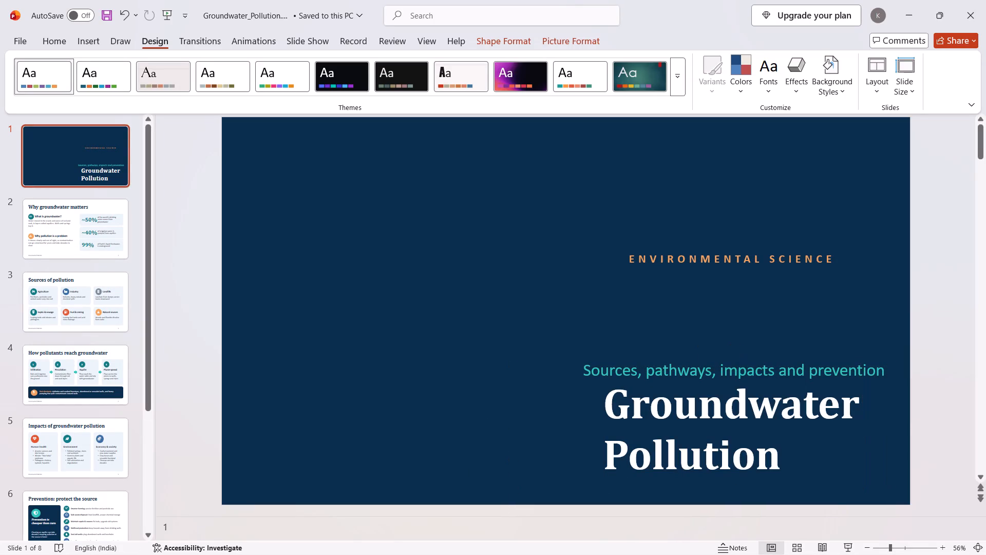
pyautogui.moveTo(591, 472); pyautogui.dragTo(584, 471)
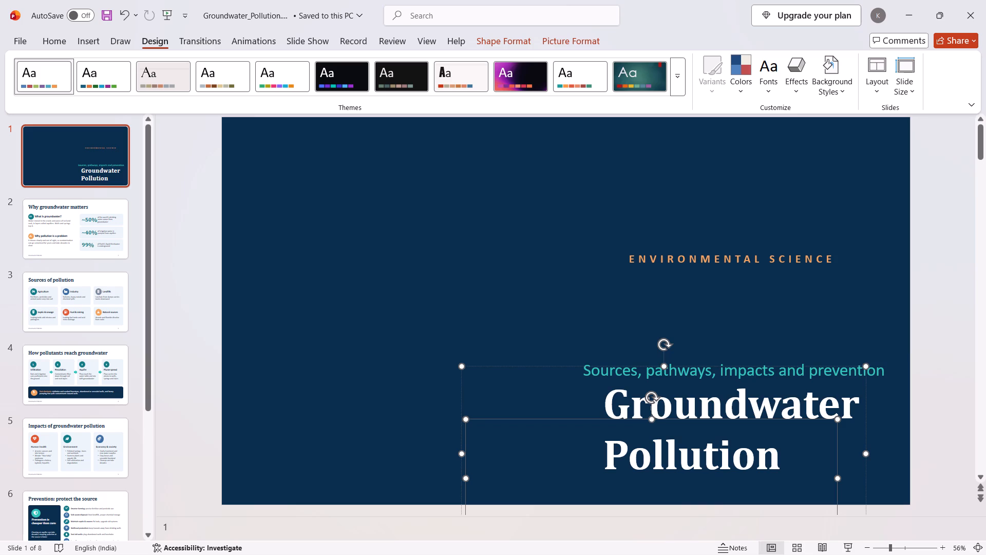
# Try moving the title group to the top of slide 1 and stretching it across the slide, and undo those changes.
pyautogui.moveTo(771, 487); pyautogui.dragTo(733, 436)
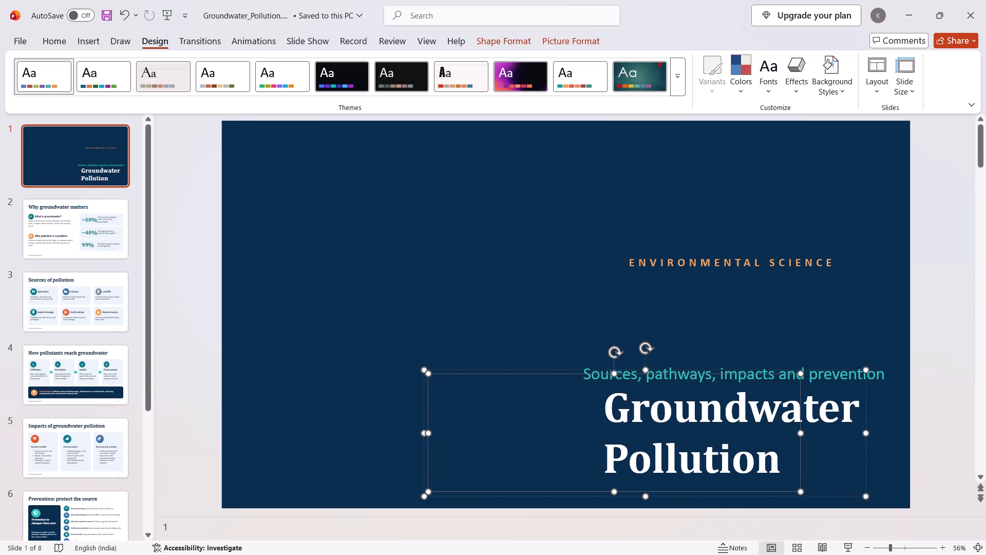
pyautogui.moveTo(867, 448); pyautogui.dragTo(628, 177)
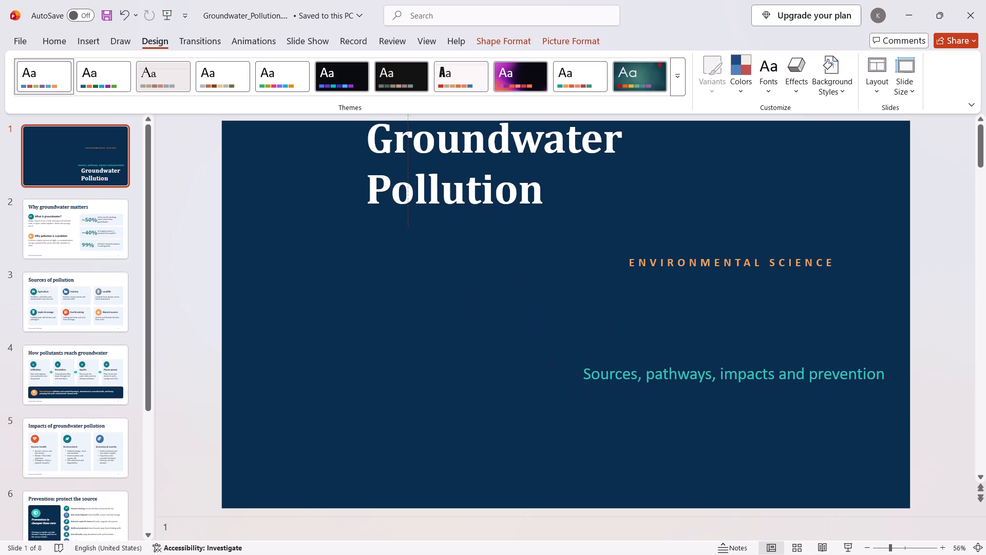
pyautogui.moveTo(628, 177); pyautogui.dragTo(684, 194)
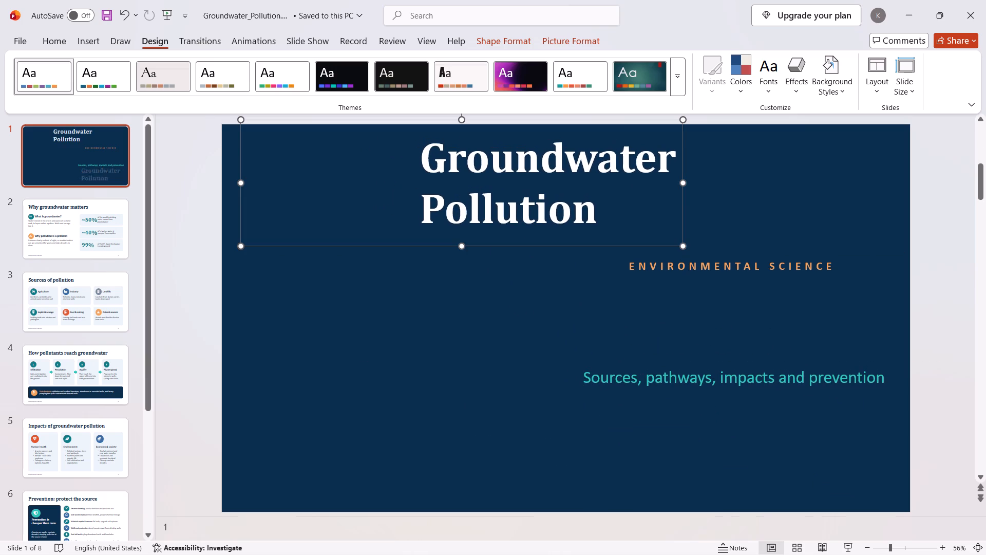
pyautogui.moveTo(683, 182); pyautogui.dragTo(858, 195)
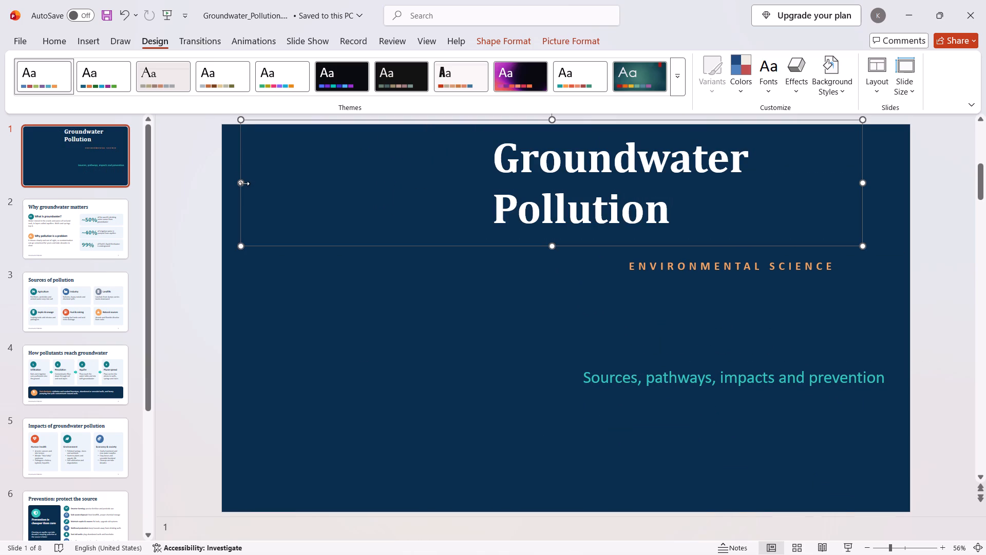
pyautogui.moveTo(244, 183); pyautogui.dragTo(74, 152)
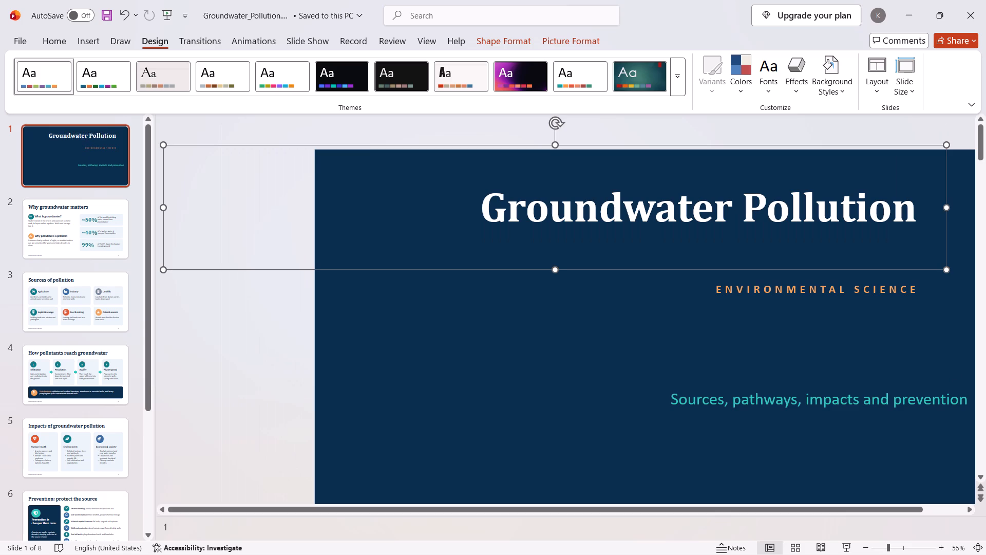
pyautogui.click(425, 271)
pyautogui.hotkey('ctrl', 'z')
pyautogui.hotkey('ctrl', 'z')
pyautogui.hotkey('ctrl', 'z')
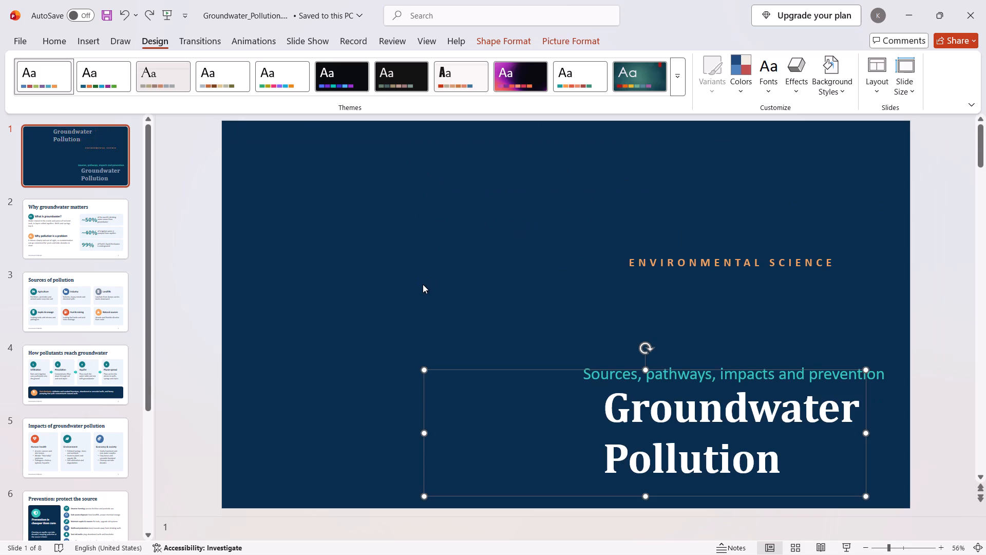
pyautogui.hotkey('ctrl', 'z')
# Preview slide 1 full screen as a slide show and return to editing.
pyautogui.click(568, 437)
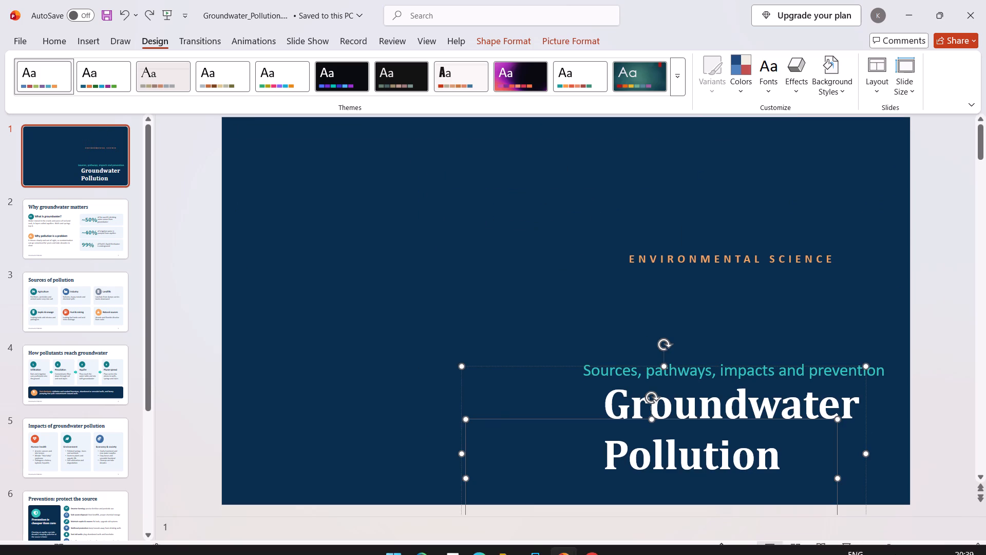
pyautogui.click(849, 549)
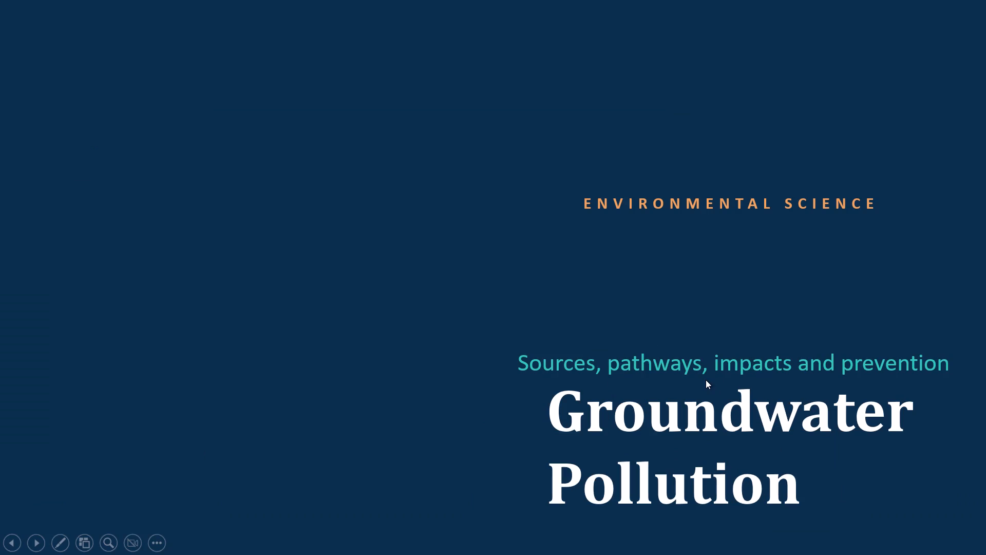
pyautogui.press('Escape')
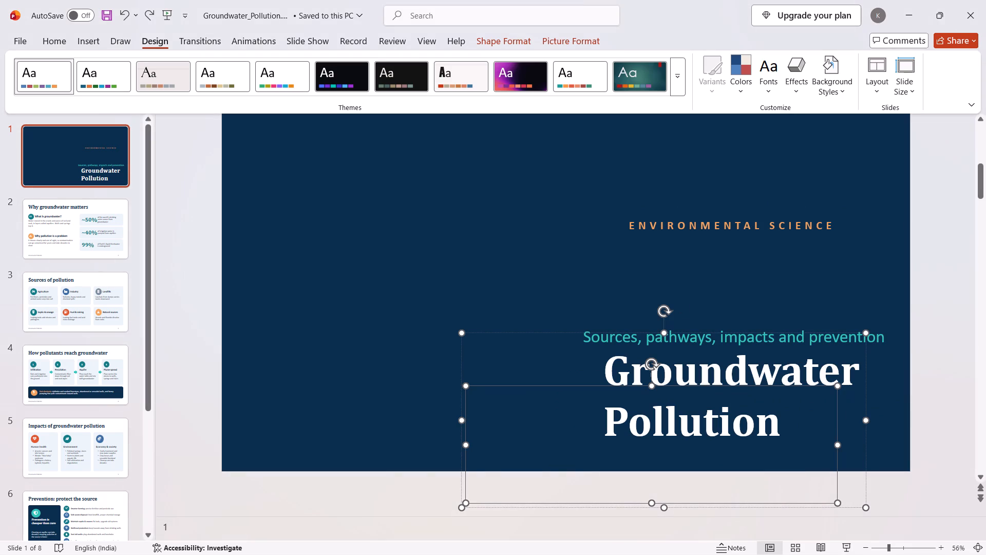
# Move the Groundwater Pollution title group to the top of slide 1 and widen it across most of the slide.
pyautogui.moveTo(528, 382); pyautogui.dragTo(515, 353)
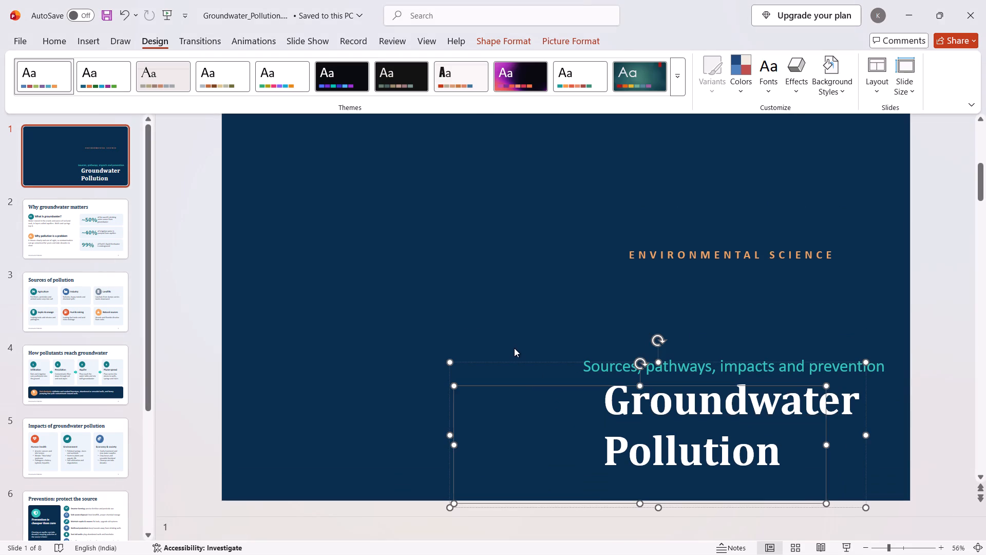
pyautogui.moveTo(511, 359); pyautogui.dragTo(476, 266)
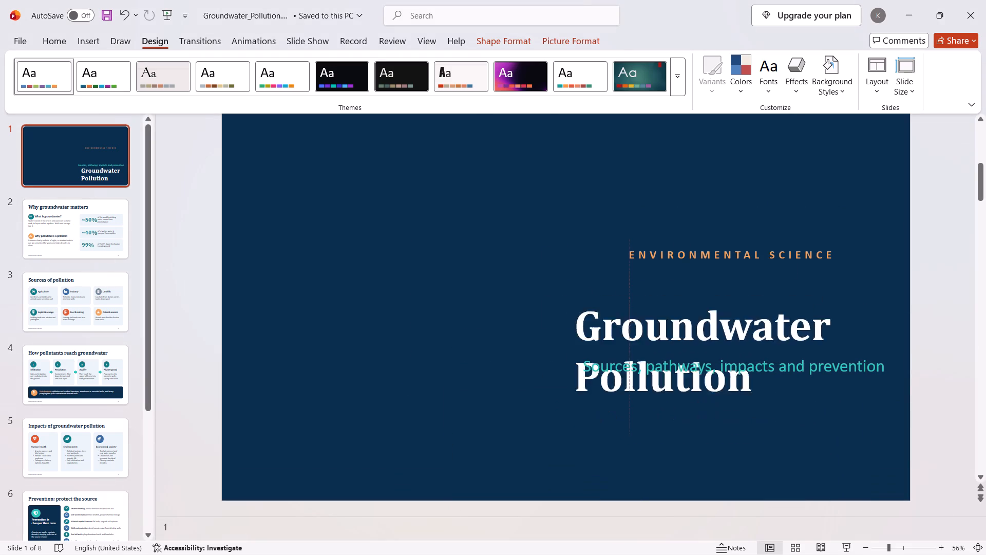
pyautogui.moveTo(476, 266); pyautogui.dragTo(346, 118)
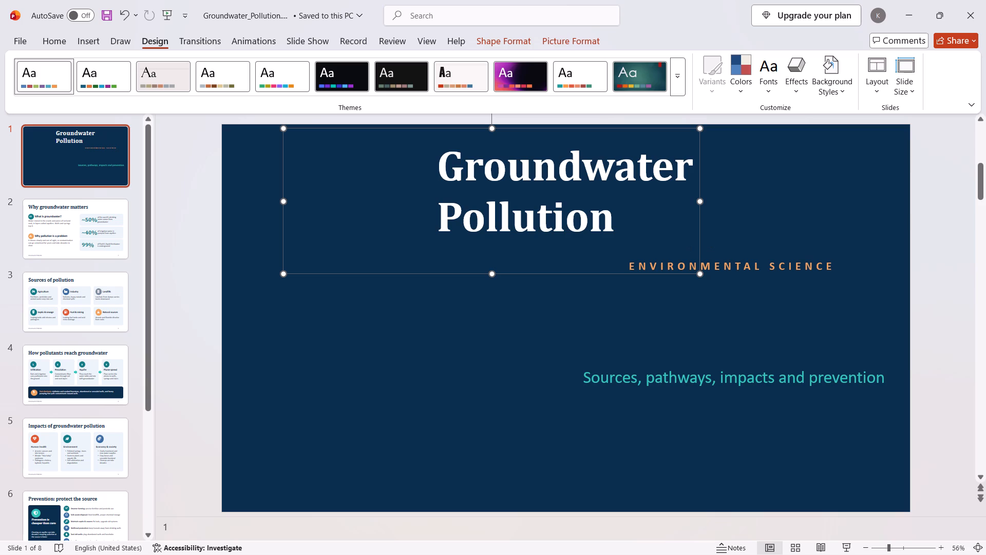
pyautogui.moveTo(698, 201); pyautogui.dragTo(829, 218)
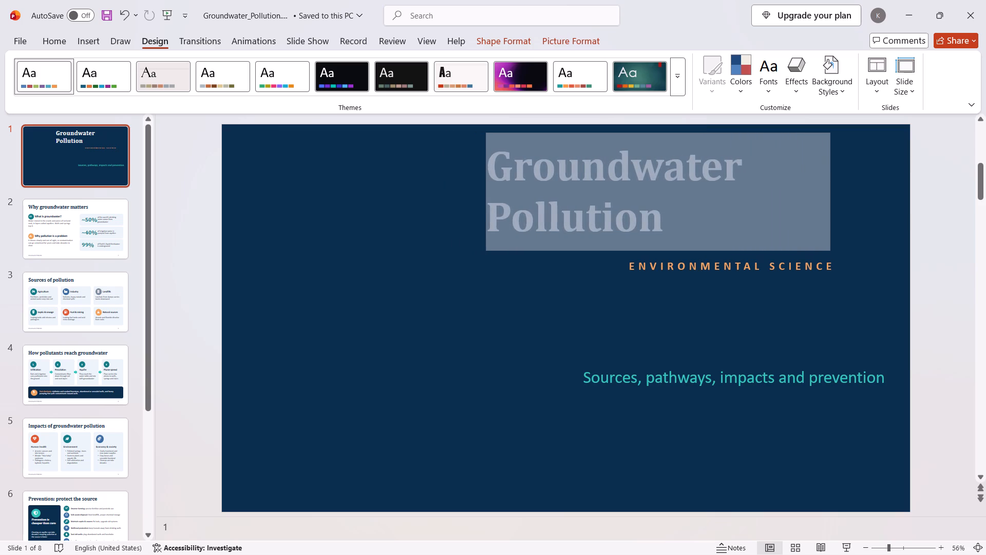
pyautogui.moveTo(829, 218); pyautogui.dragTo(897, 219)
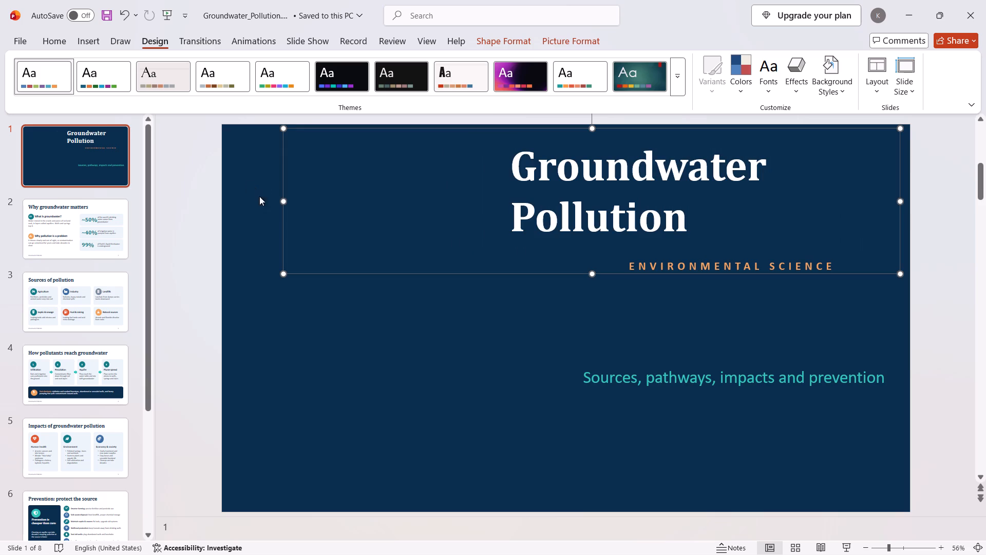
pyautogui.moveTo(283, 206); pyautogui.dragTo(270, 201)
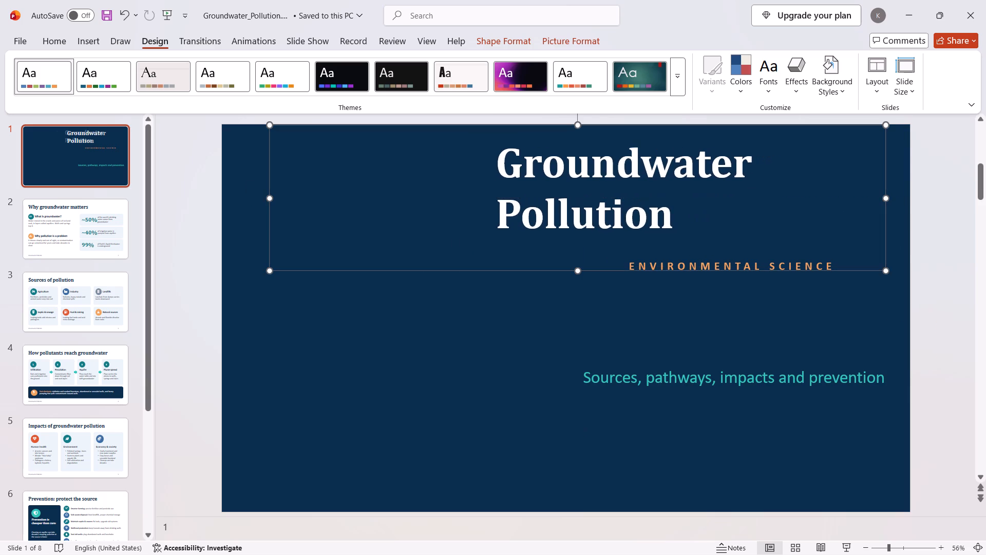
# Put the title on one line as "Groundwater Pollution" by removing the line break and widening its text box.
pyautogui.click(497, 218)
pyautogui.press('BackSpace')
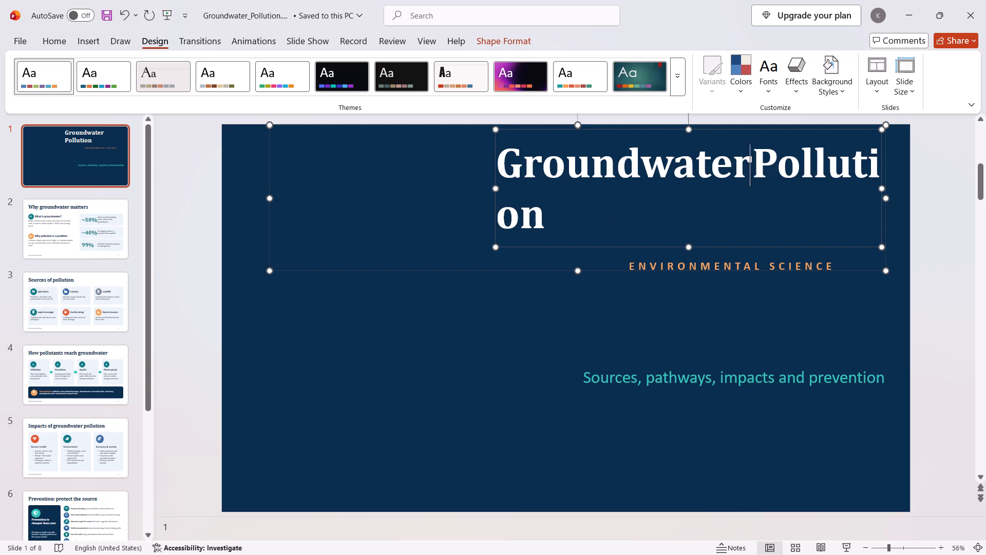
pyautogui.press('BackSpace')
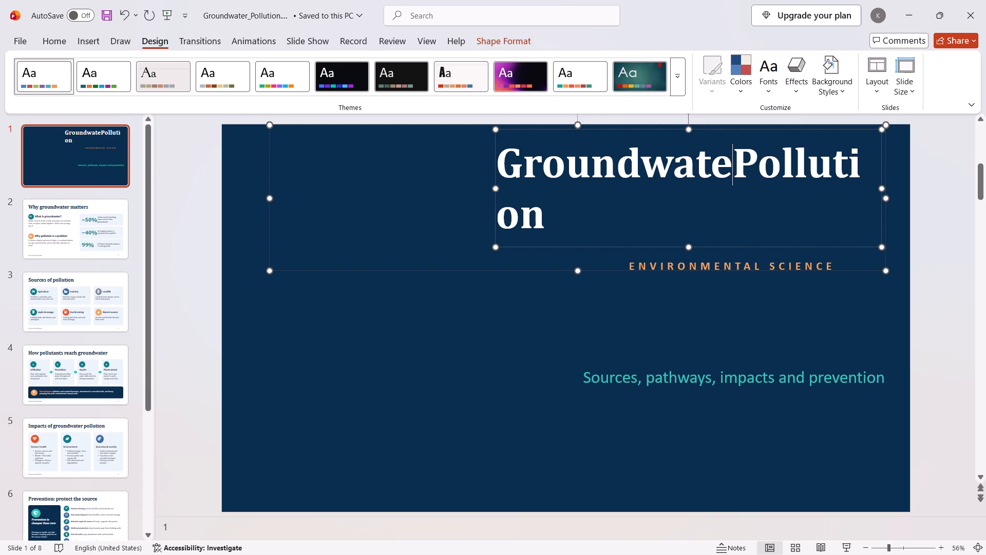
pyautogui.press('r')
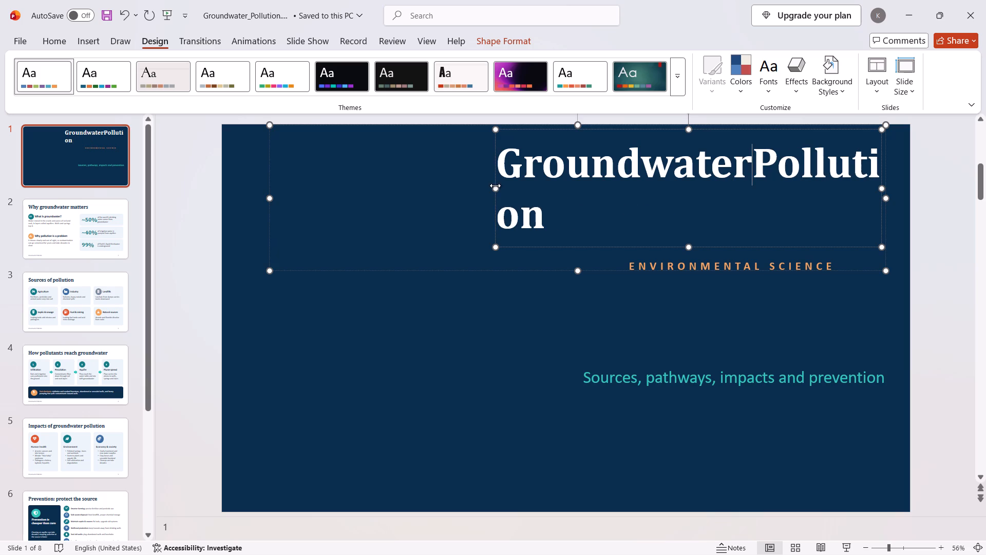
pyautogui.moveTo(497, 190); pyautogui.dragTo(410, 175)
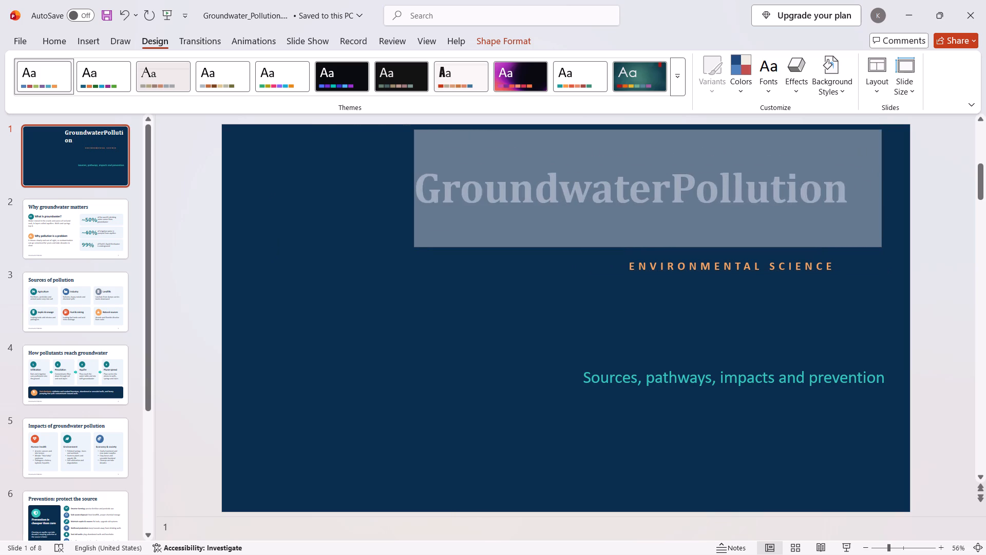
pyautogui.moveTo(410, 175); pyautogui.dragTo(370, 172)
pyautogui.click(625, 192)
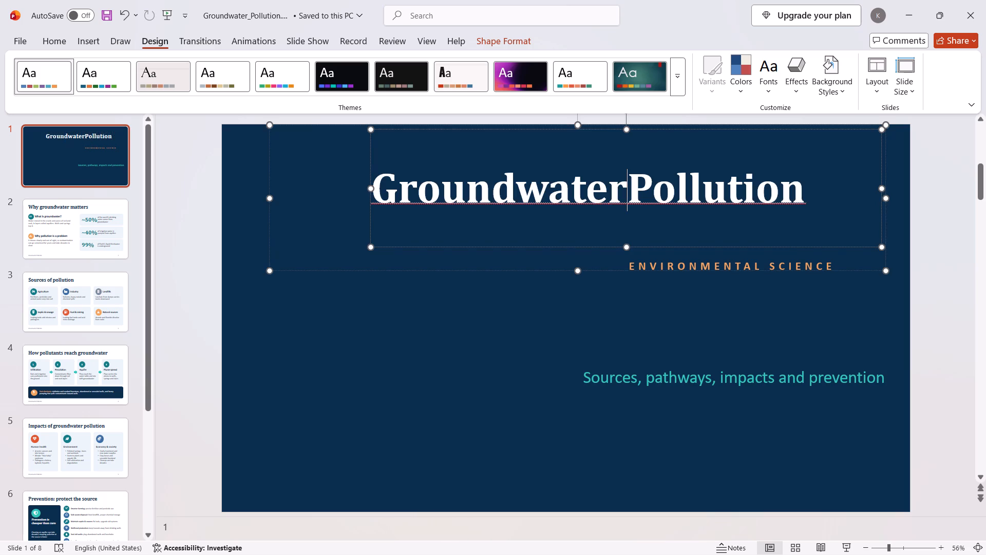
pyautogui.press('space')
# Shift the one-line title slightly up and left so it sits near the top centre of slide 1.
pyautogui.moveTo(608, 246); pyautogui.dragTo(609, 246)
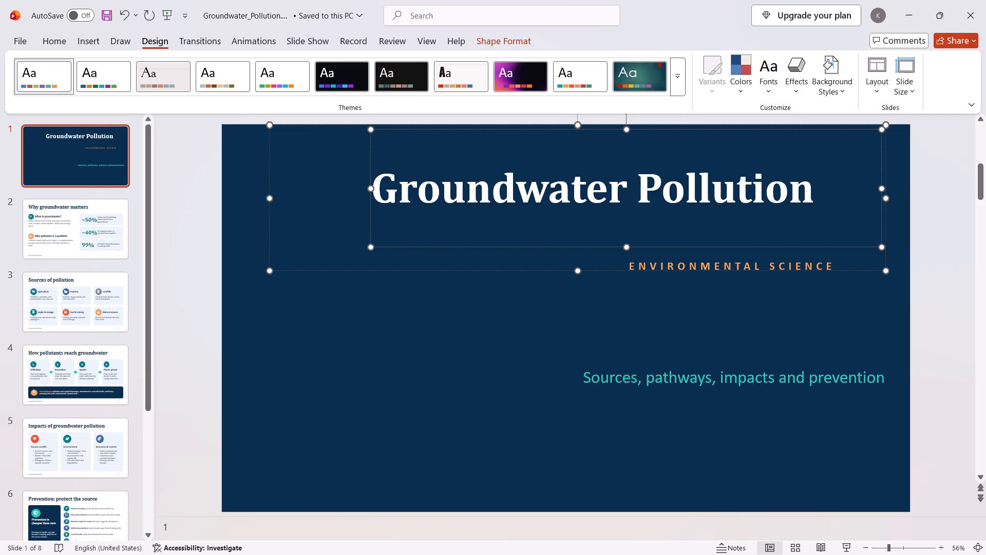
pyautogui.moveTo(609, 246); pyautogui.dragTo(589, 227)
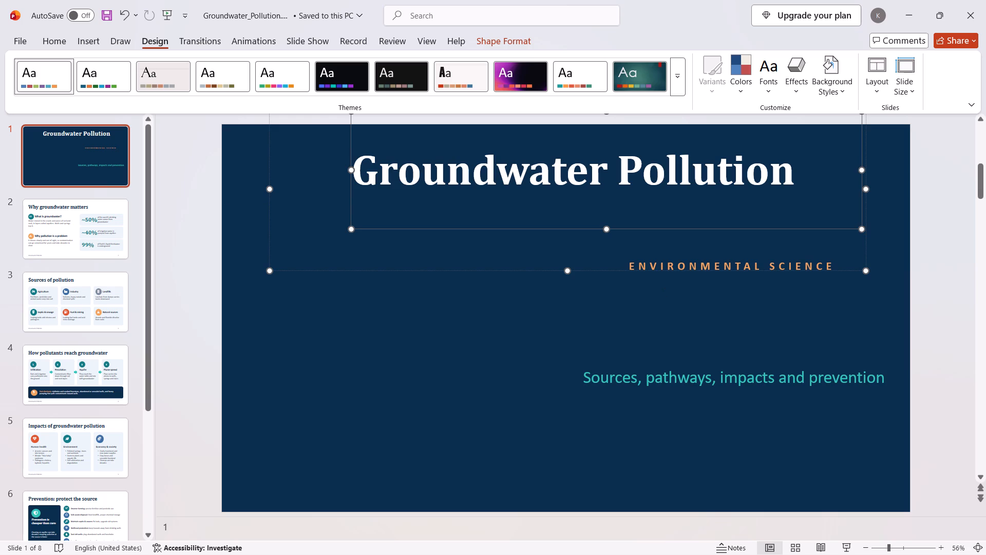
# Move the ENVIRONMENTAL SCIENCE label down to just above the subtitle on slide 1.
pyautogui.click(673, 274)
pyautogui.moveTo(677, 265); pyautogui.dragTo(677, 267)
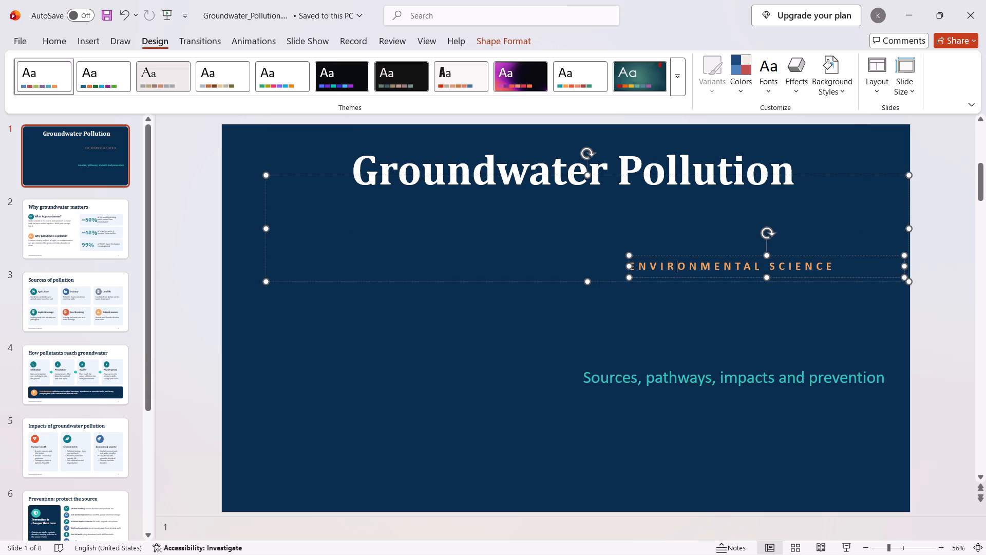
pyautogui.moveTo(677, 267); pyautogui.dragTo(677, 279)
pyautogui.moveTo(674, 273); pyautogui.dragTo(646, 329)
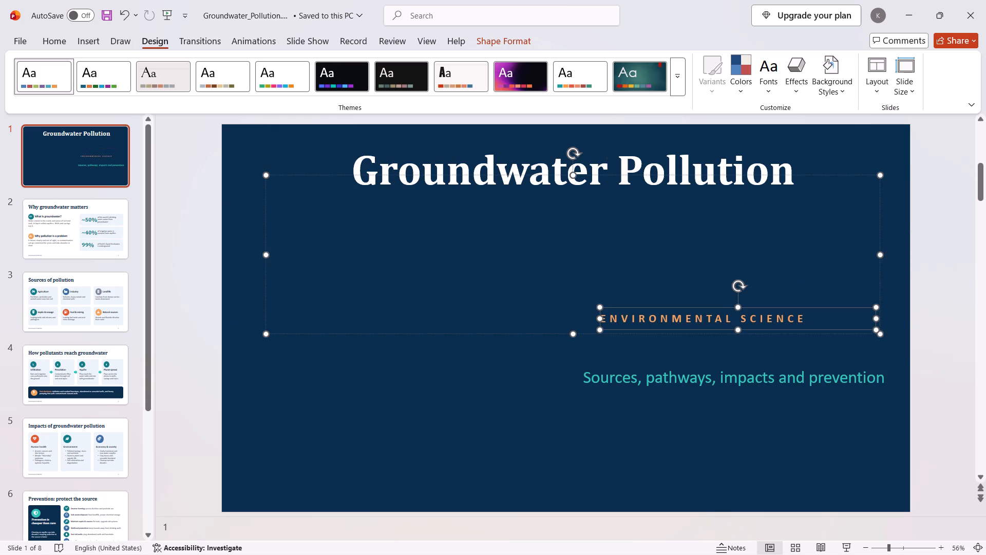
# Cut the ENVIRONMENTAL SCIENCE label and the "Sources, pathways, impacts and prevention" subtitle from slide 1.
pyautogui.rightClick(709, 307)
pyautogui.click(736, 212)
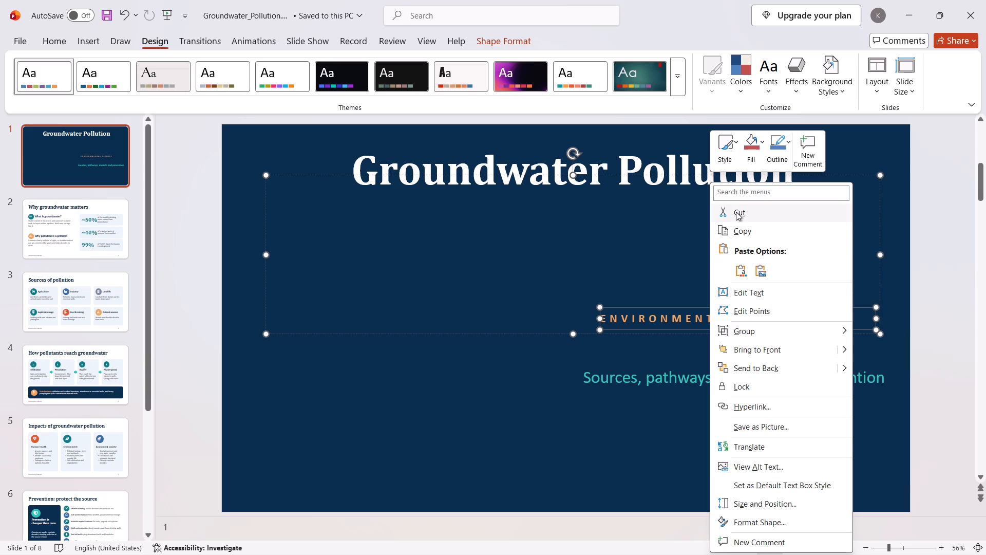
pyautogui.click(697, 381)
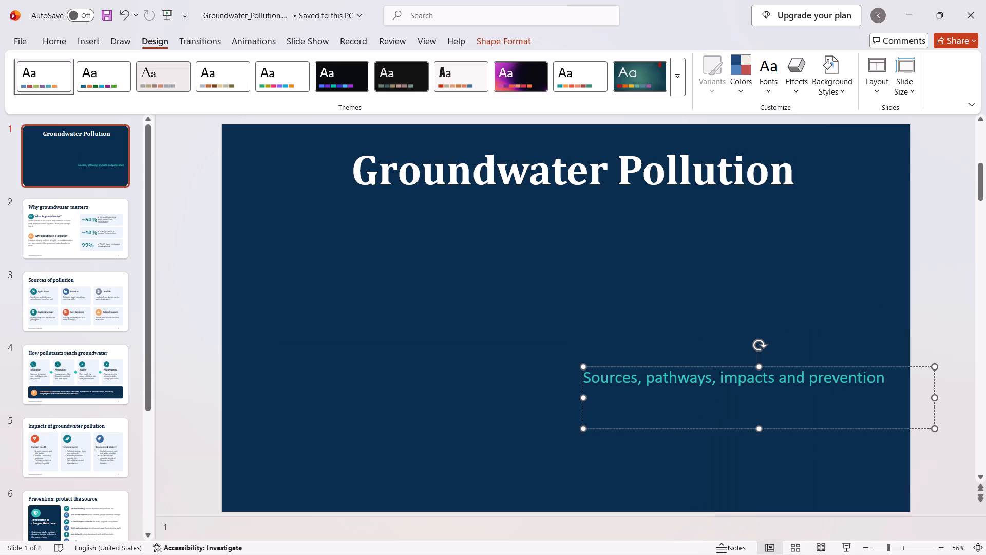
pyautogui.rightClick(717, 366)
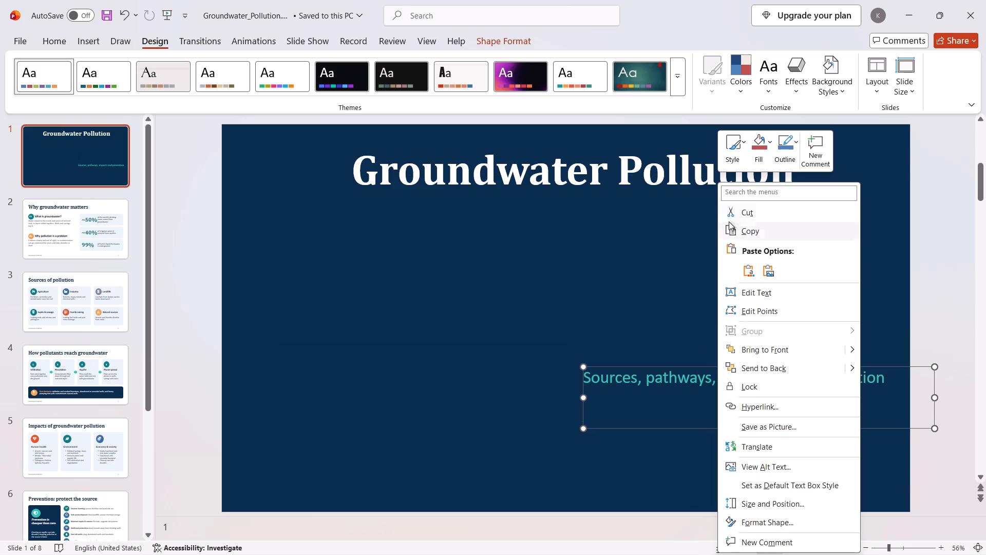
pyautogui.click(733, 210)
# Move the Groundwater Pollution title down on slide 1, centred horizontally and a little above the middle.
pyautogui.click(605, 190)
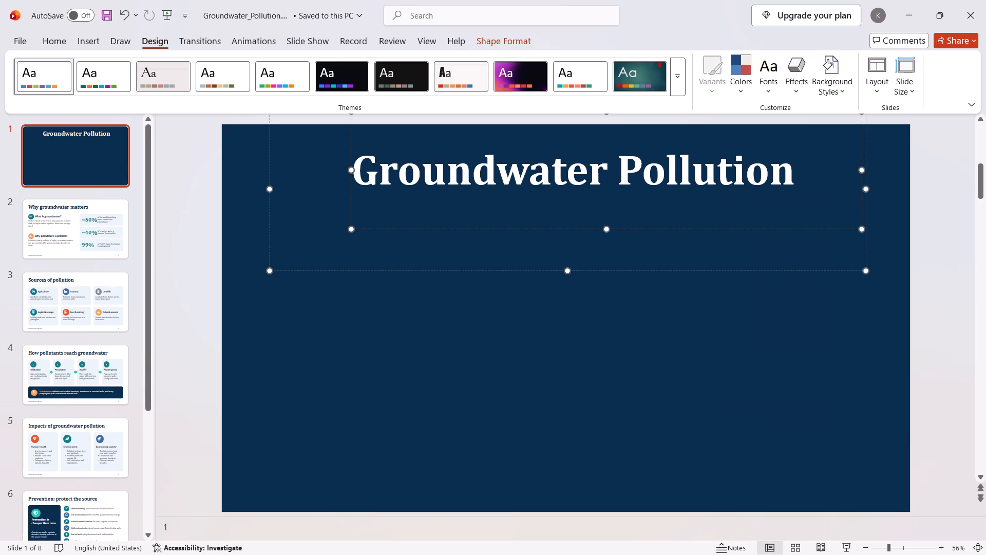
pyautogui.moveTo(530, 271); pyautogui.dragTo(538, 309)
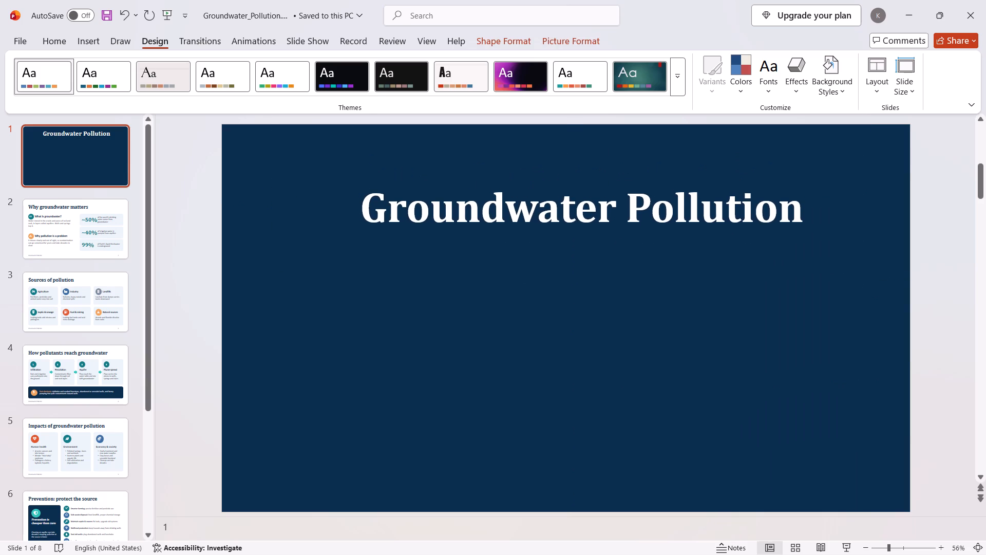
pyautogui.moveTo(538, 309); pyautogui.dragTo(548, 299)
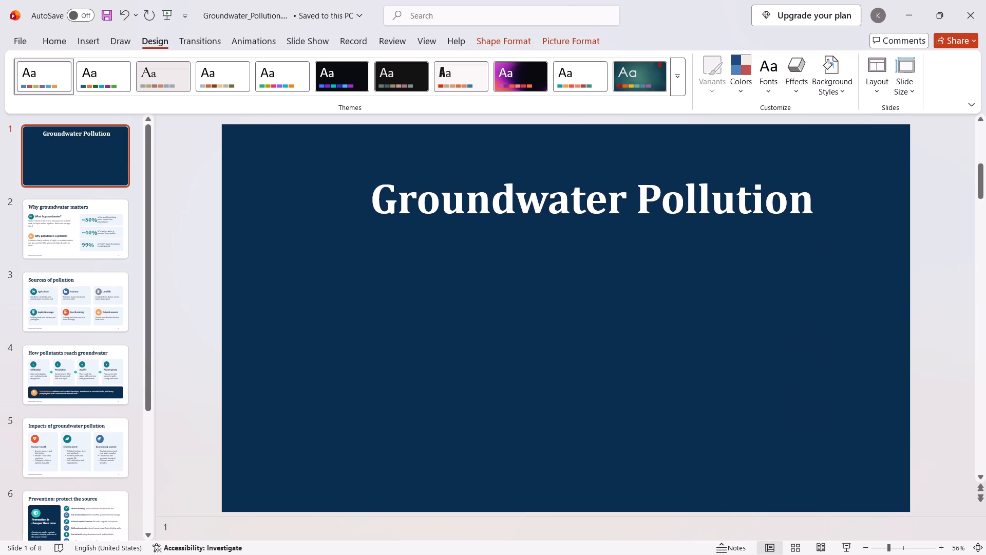
pyautogui.moveTo(548, 299); pyautogui.dragTo(541, 275)
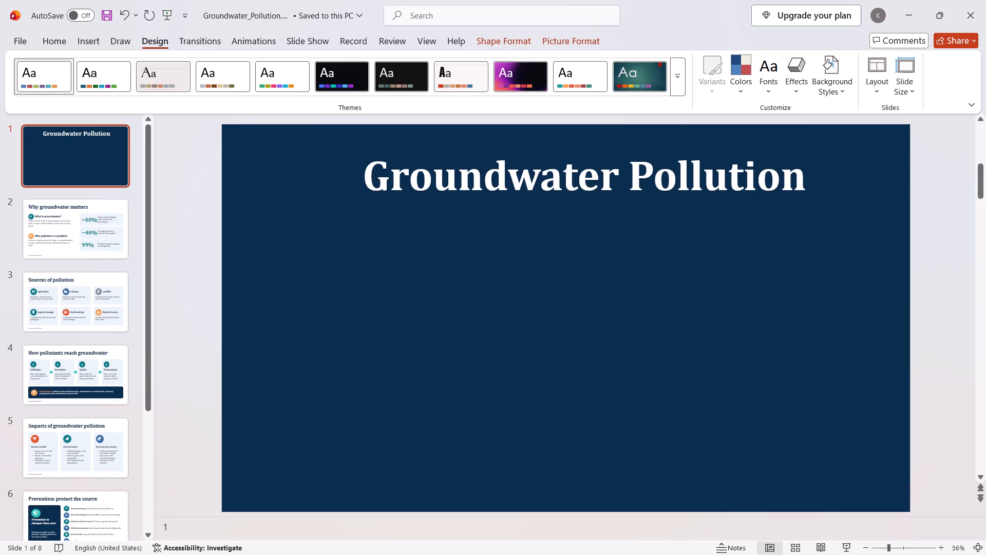
pyautogui.moveTo(541, 275); pyautogui.dragTo(541, 276)
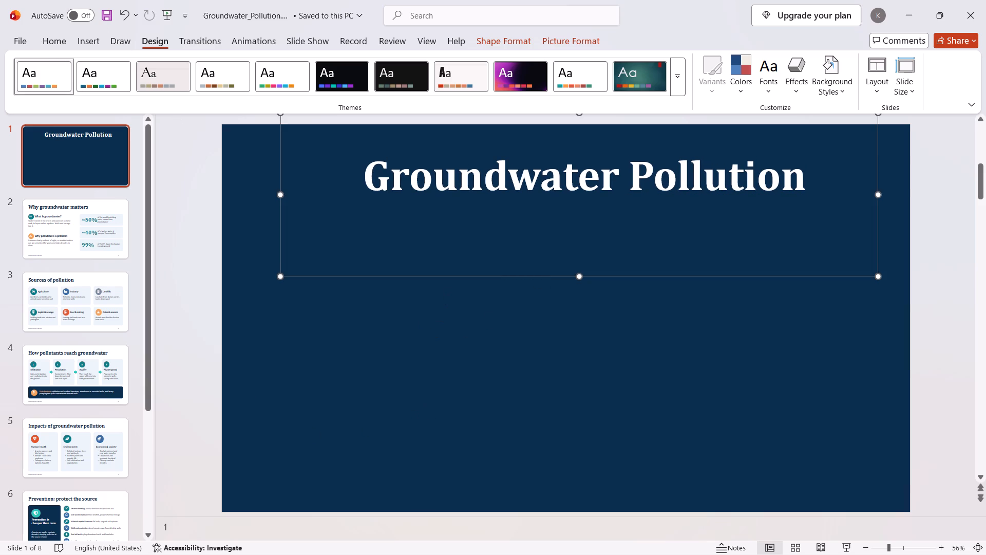
pyautogui.moveTo(461, 279); pyautogui.dragTo(445, 341)
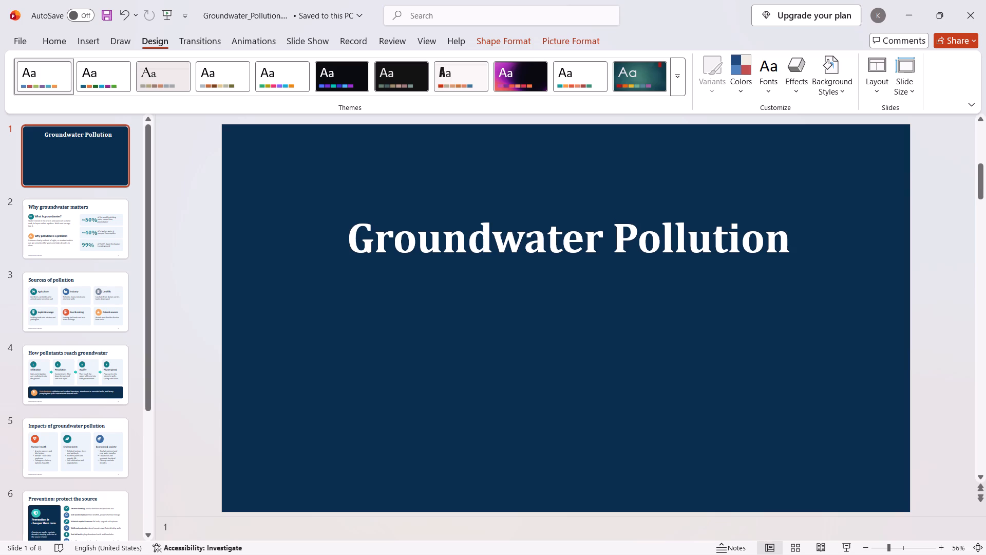
pyautogui.moveTo(445, 341); pyautogui.dragTo(447, 354)
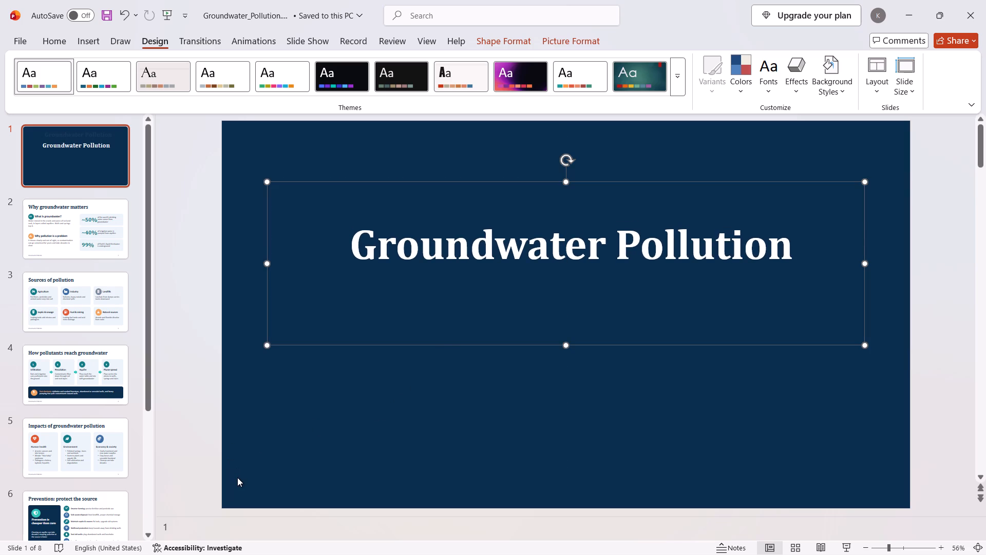
pyautogui.click(265, 420)
# Add a text box in the lower-left area of slide 1 reading "Presented by:" followed by the presenter's name.
pyautogui.click(50, 41)
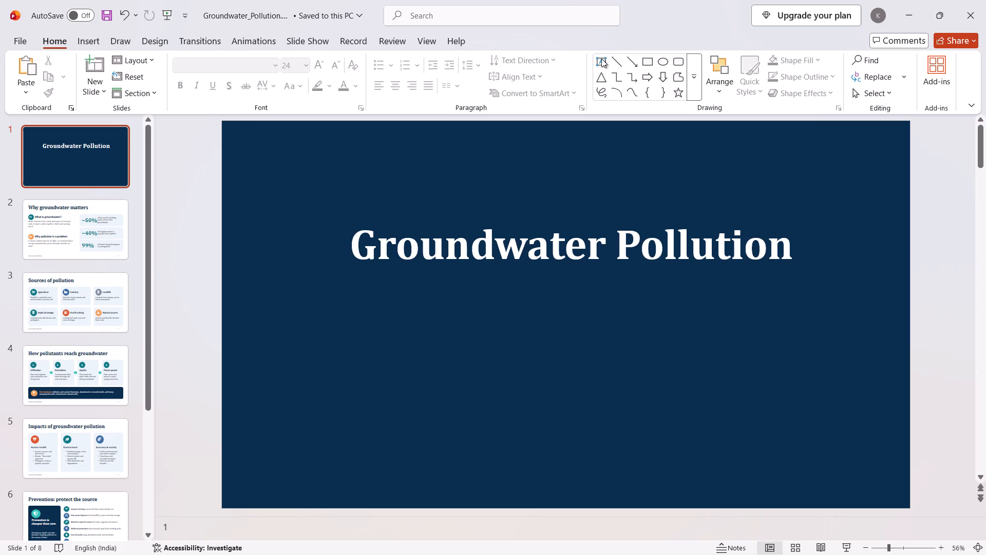
pyautogui.click(601, 59)
pyautogui.moveTo(254, 401); pyautogui.dragTo(474, 478)
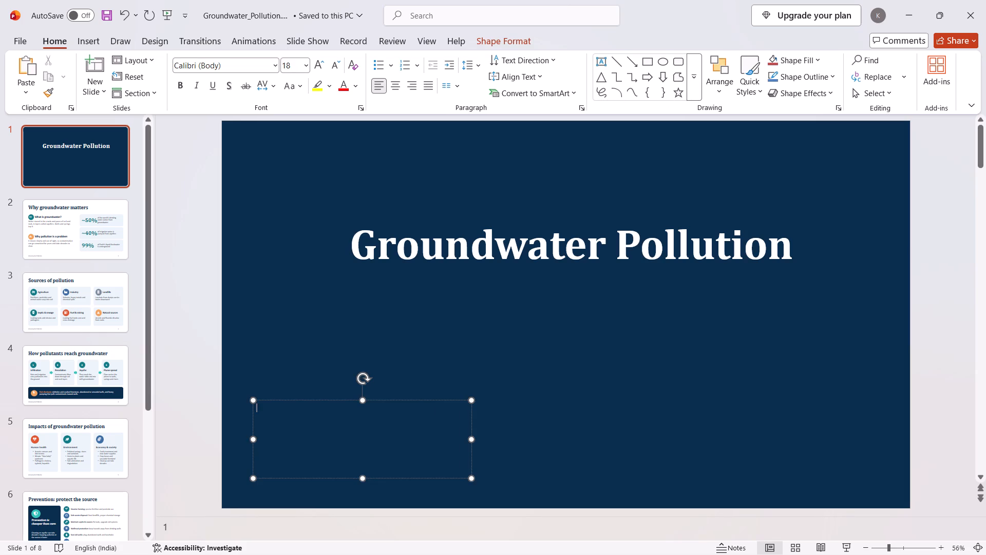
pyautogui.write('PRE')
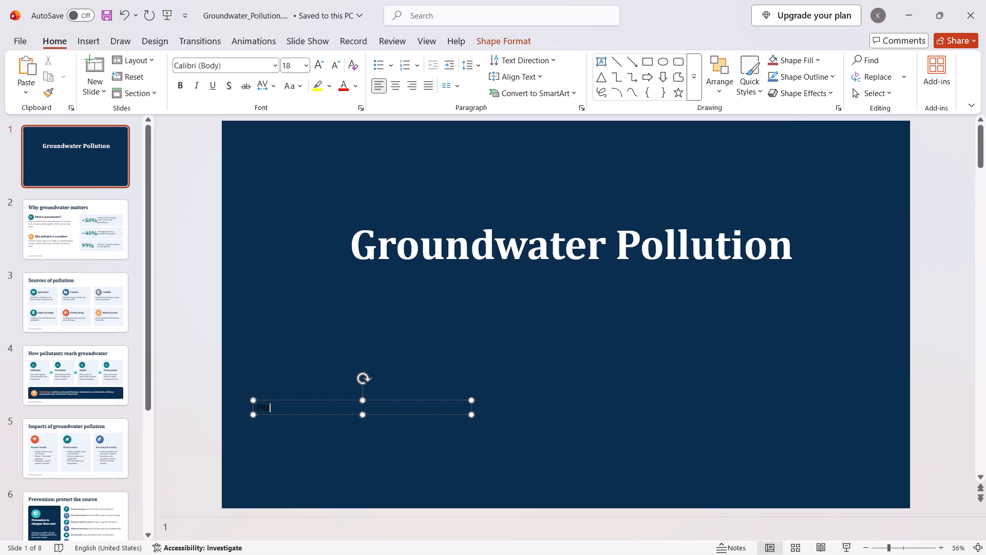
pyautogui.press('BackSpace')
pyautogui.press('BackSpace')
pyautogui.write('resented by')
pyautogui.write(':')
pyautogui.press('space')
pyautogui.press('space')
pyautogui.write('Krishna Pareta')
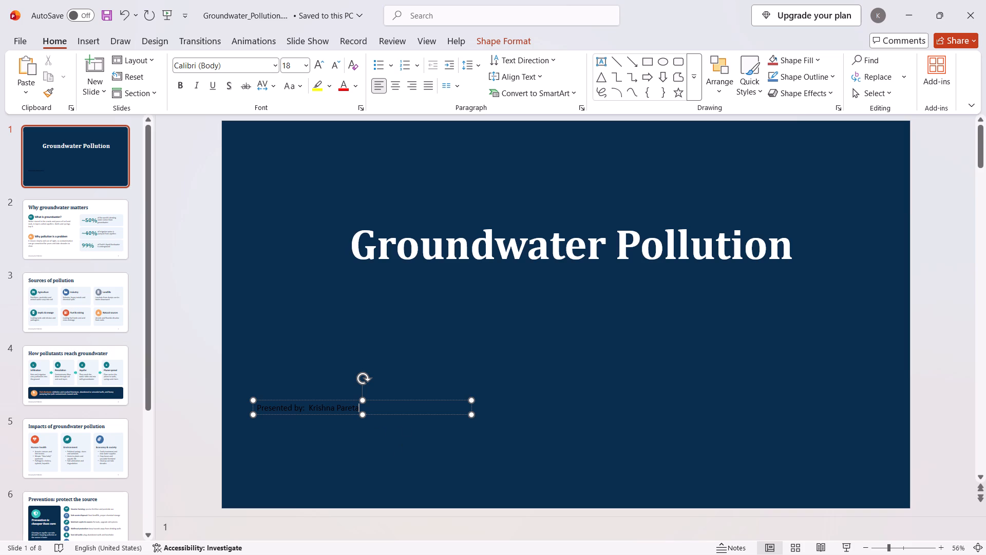
pyautogui.moveTo(407, 415); pyautogui.dragTo(420, 464)
pyautogui.click(405, 454)
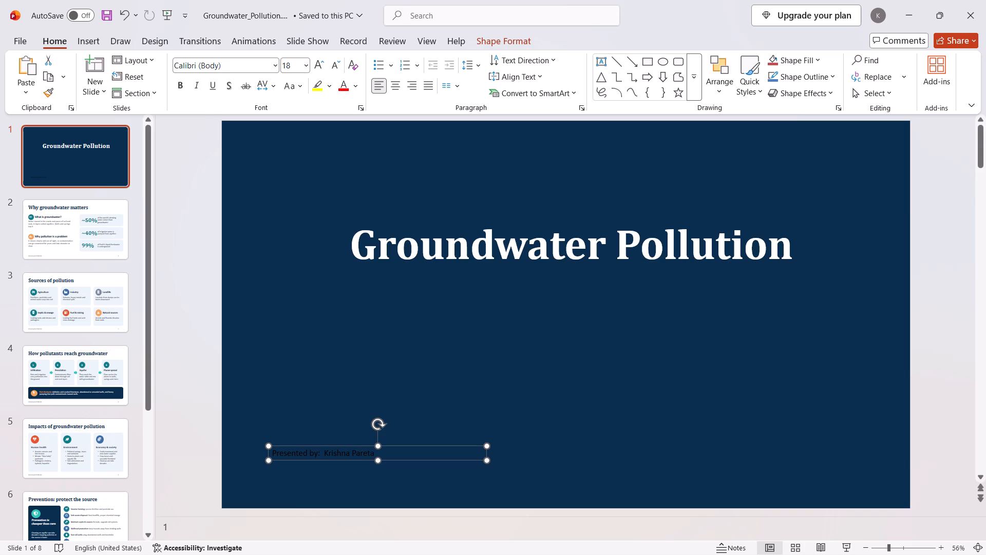
# Enlarge the presenter line to font size 40 and widen its text box so the text fits on one line.
pyautogui.click(369, 452)
pyautogui.hotkey('ctrl', 'a')
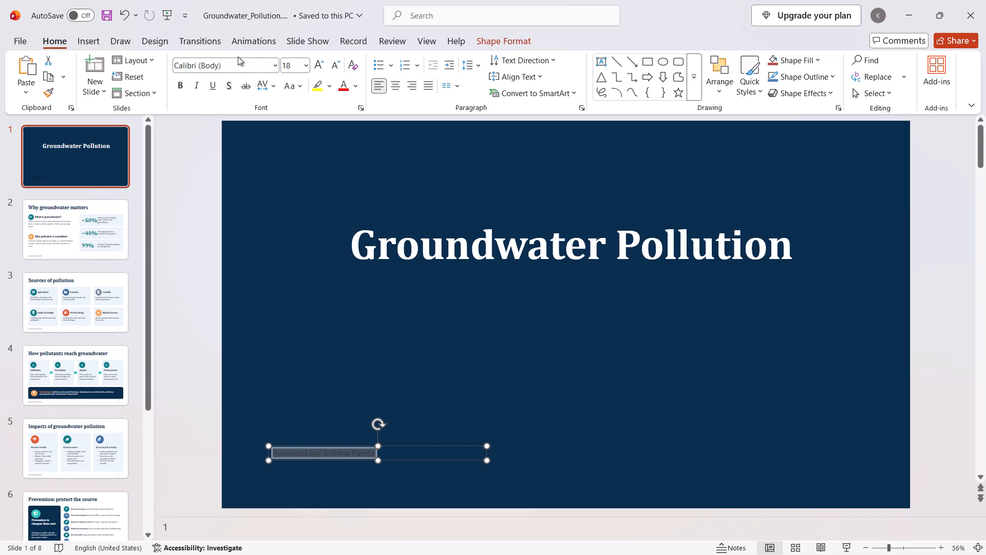
pyautogui.tripleClick(320, 66)
pyautogui.tripleClick(320, 66)
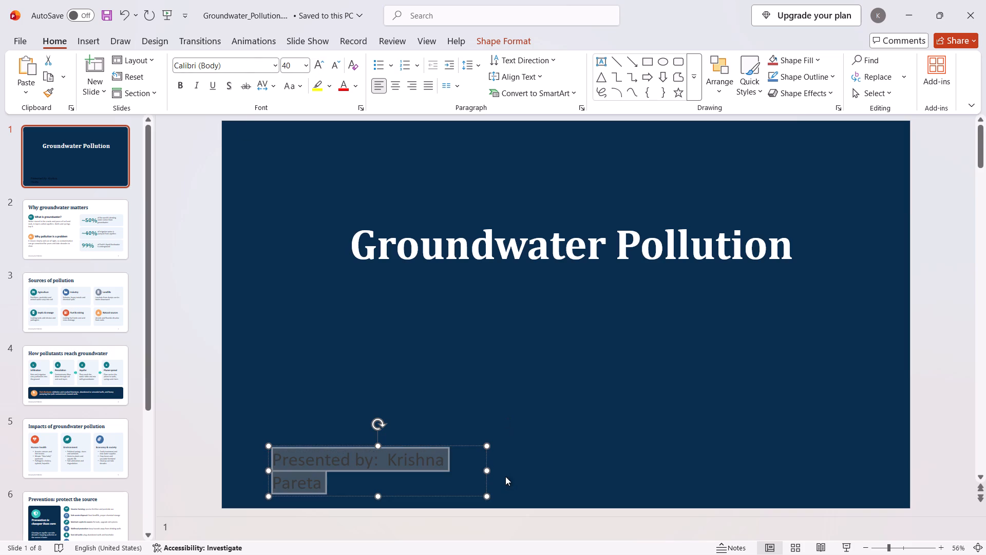
pyautogui.moveTo(485, 470); pyautogui.dragTo(530, 472)
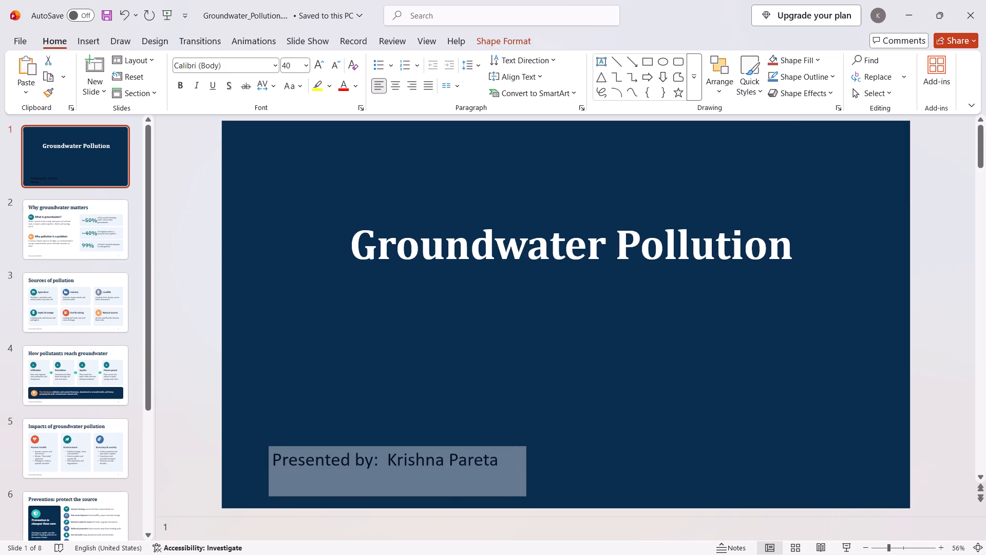
pyautogui.moveTo(530, 472); pyautogui.dragTo(532, 472)
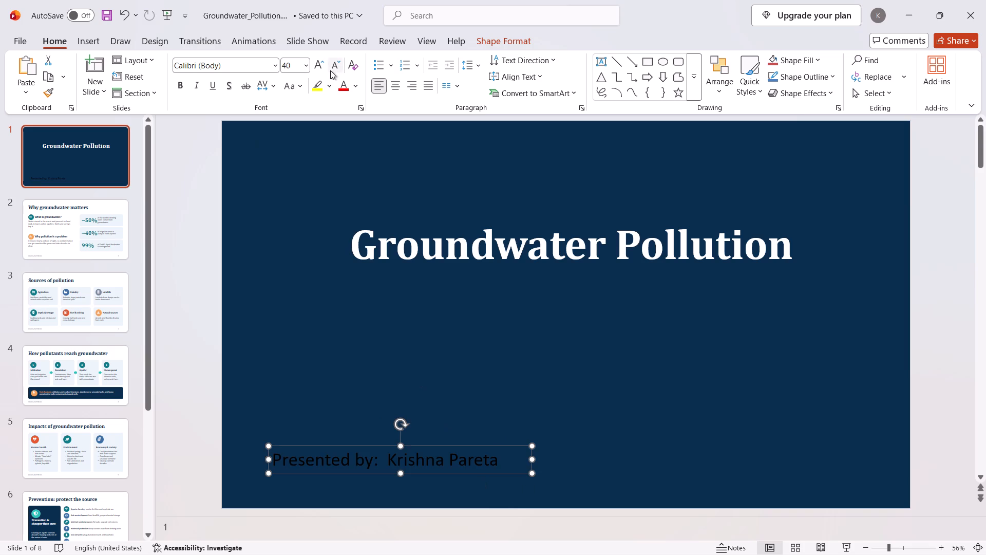
# Recolour the presenter line with the near-white theme shade directly below white.
pyautogui.click(351, 85)
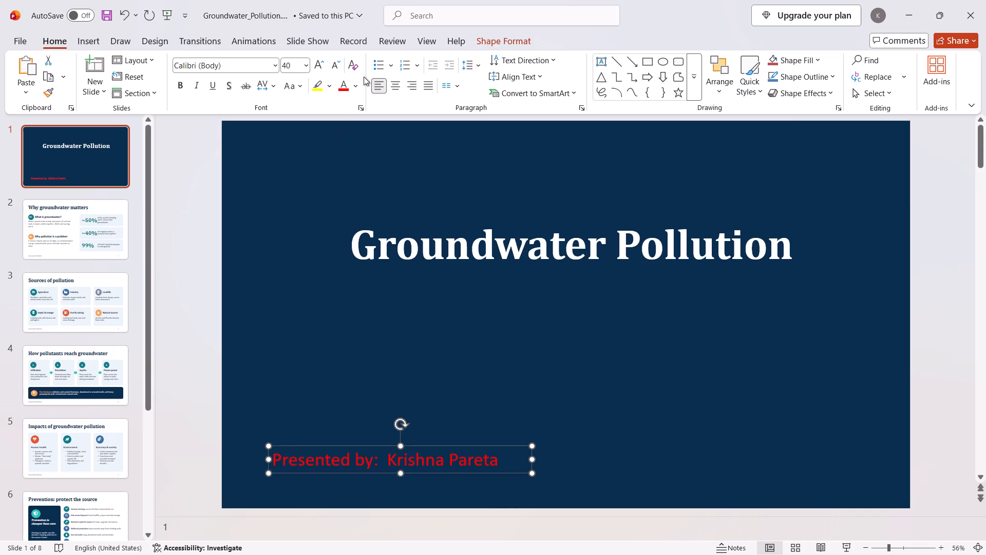
pyautogui.click(356, 86)
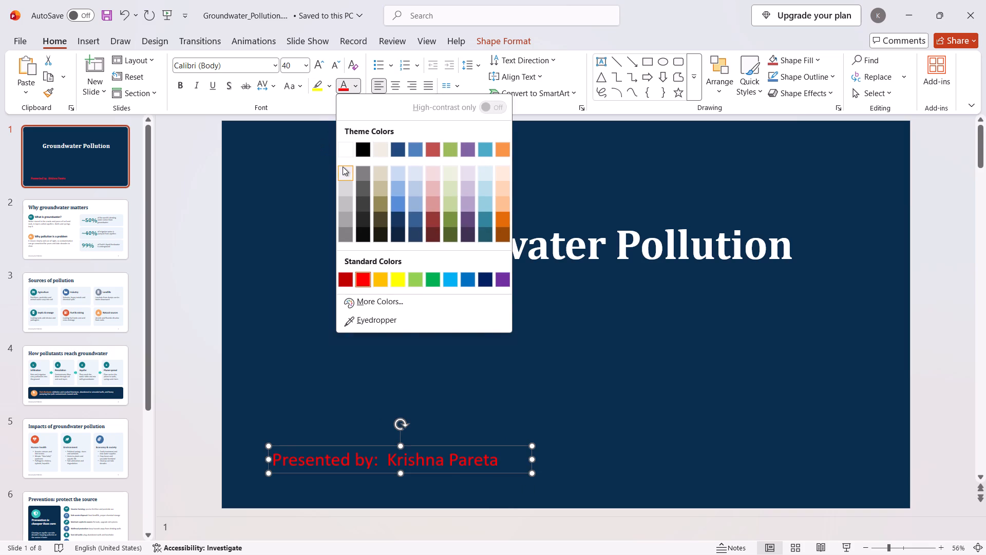
pyautogui.click(346, 173)
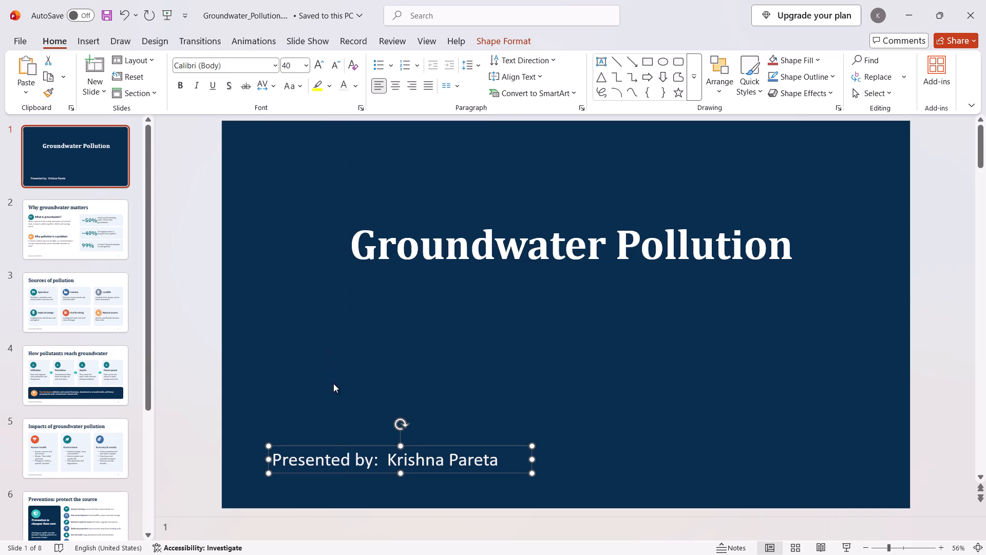
# Move the presenter line slightly left and down, near the bottom-left corner of slide 1 with a small margin.
pyautogui.moveTo(331, 476); pyautogui.dragTo(292, 480)
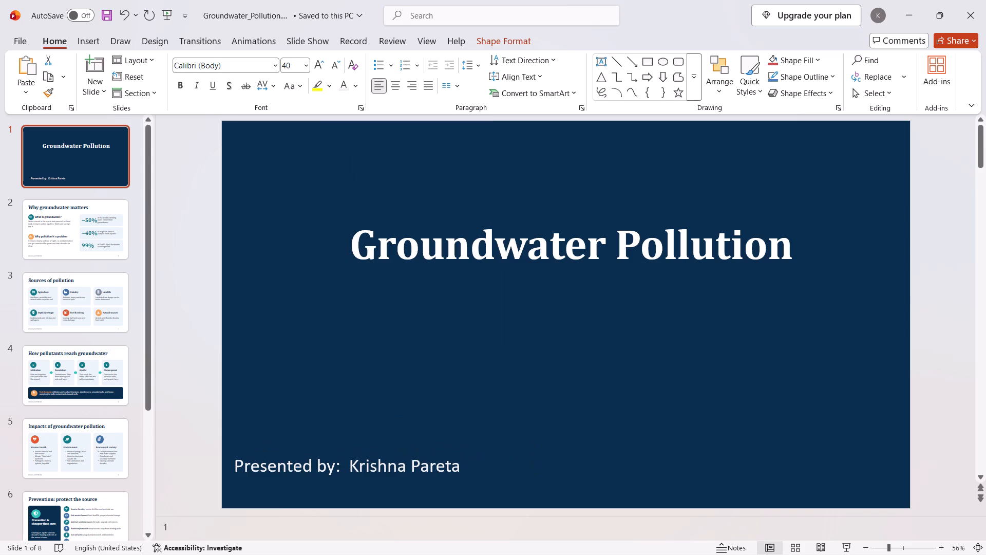
pyautogui.moveTo(292, 480); pyautogui.dragTo(292, 481)
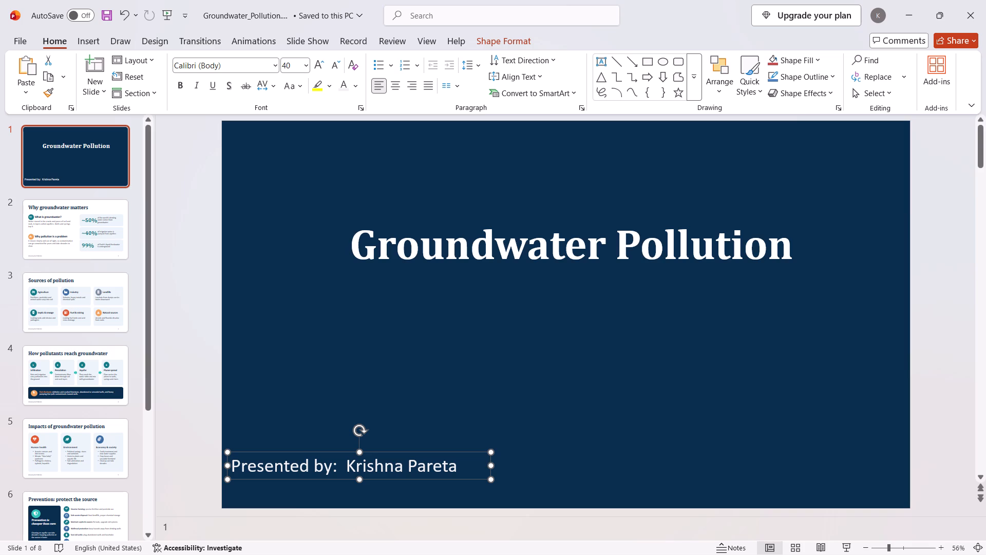
pyautogui.moveTo(372, 479); pyautogui.dragTo(399, 481)
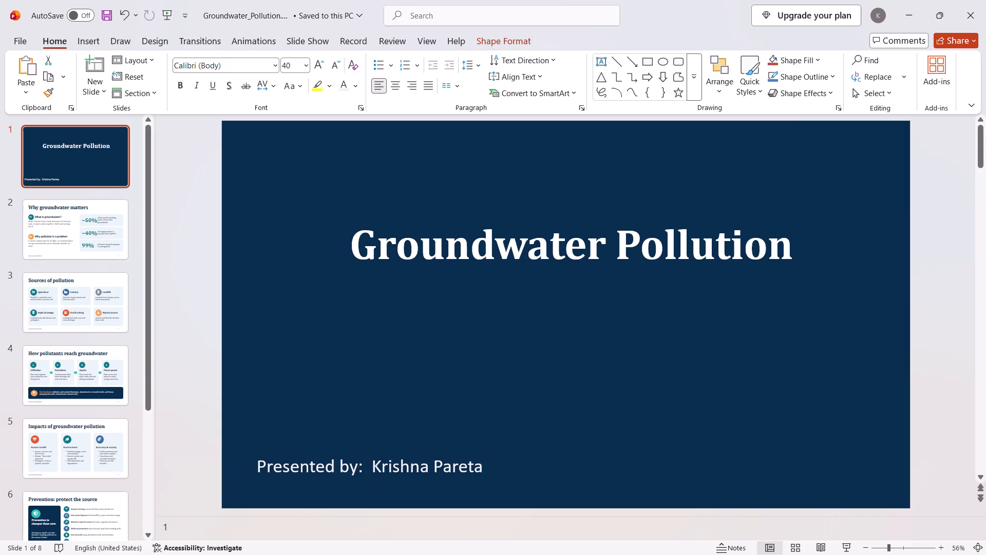
pyautogui.moveTo(399, 481); pyautogui.dragTo(399, 475)
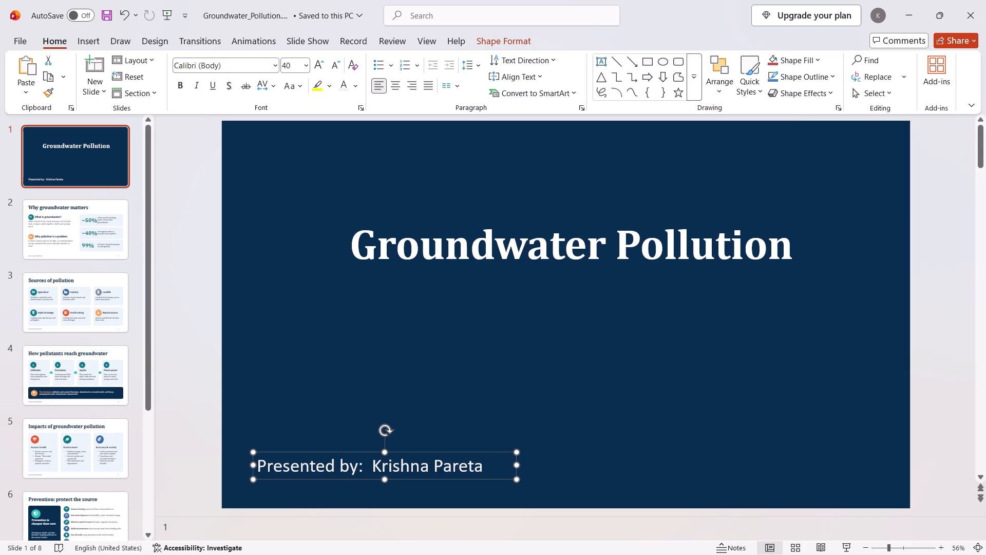
pyautogui.click(436, 400)
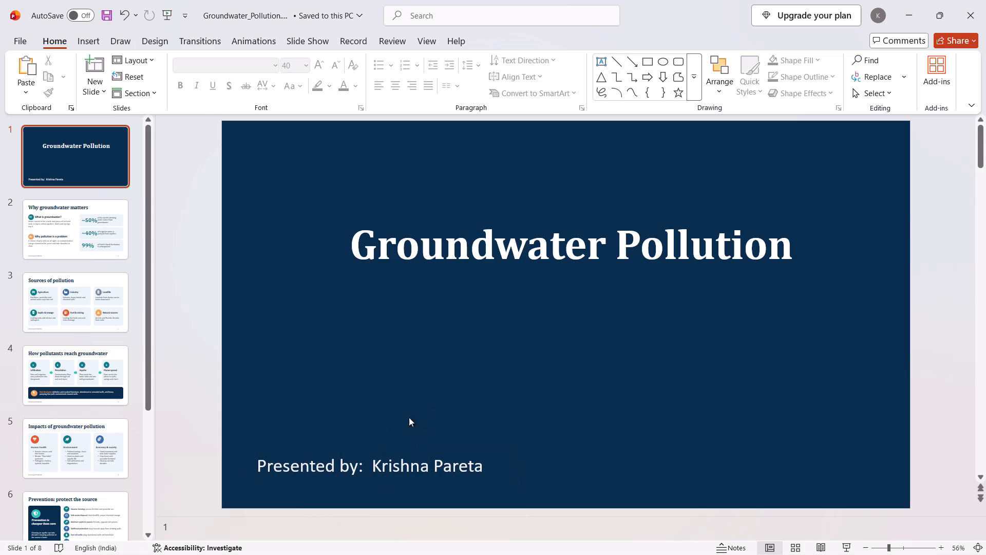
# Show slide 2, "Why groundwater matters".
pyautogui.click(58, 225)
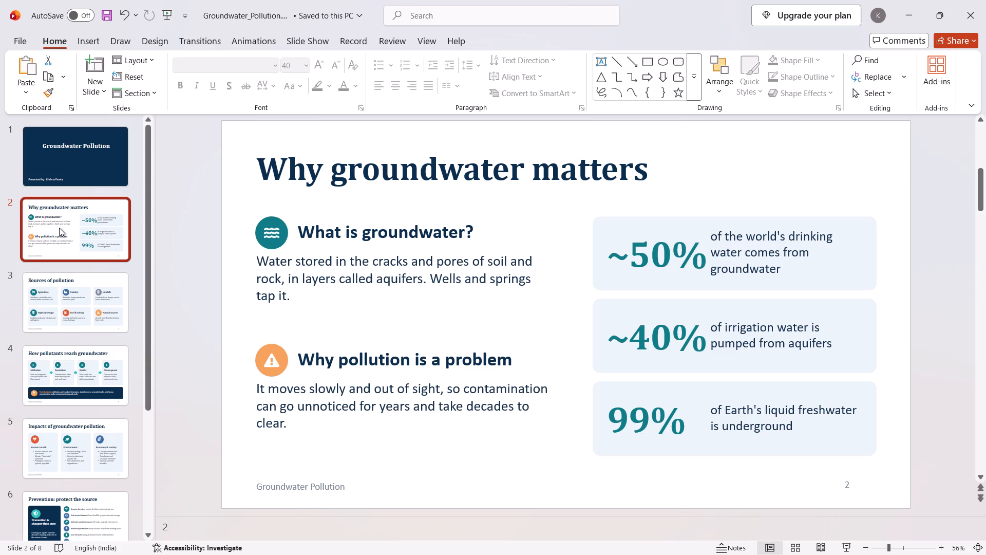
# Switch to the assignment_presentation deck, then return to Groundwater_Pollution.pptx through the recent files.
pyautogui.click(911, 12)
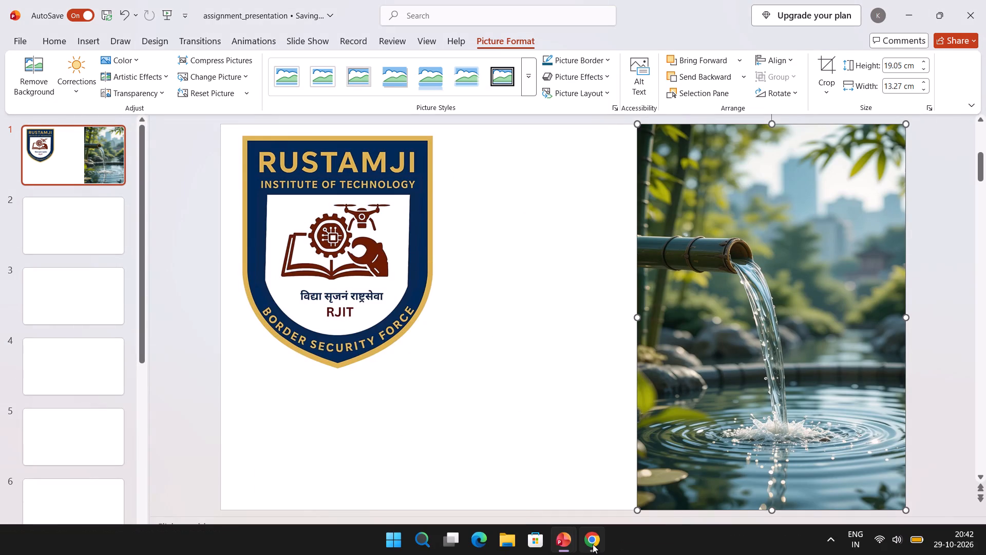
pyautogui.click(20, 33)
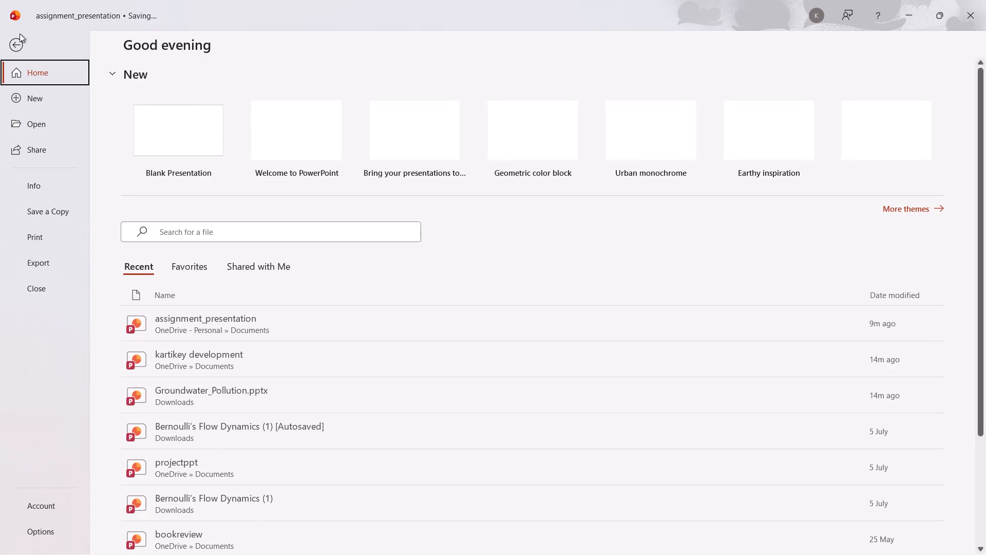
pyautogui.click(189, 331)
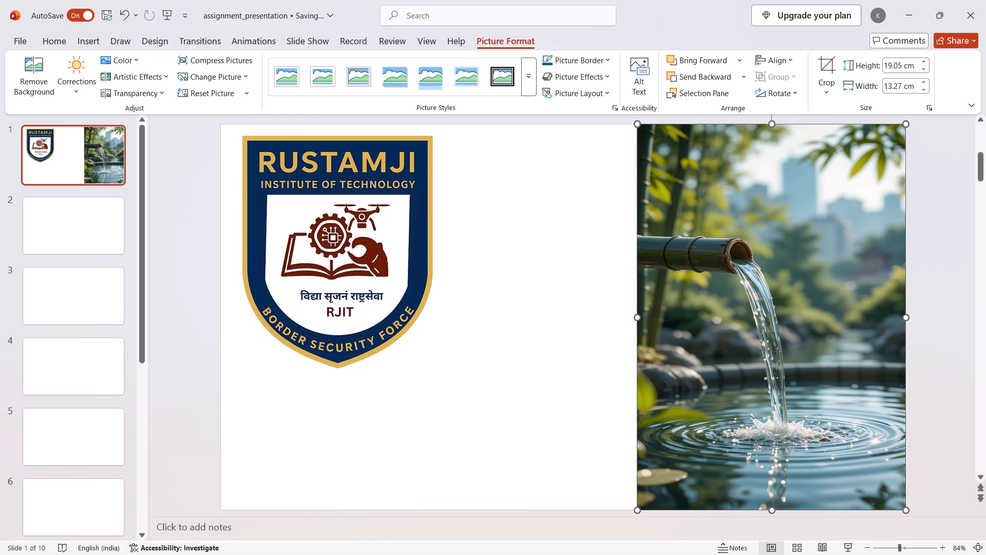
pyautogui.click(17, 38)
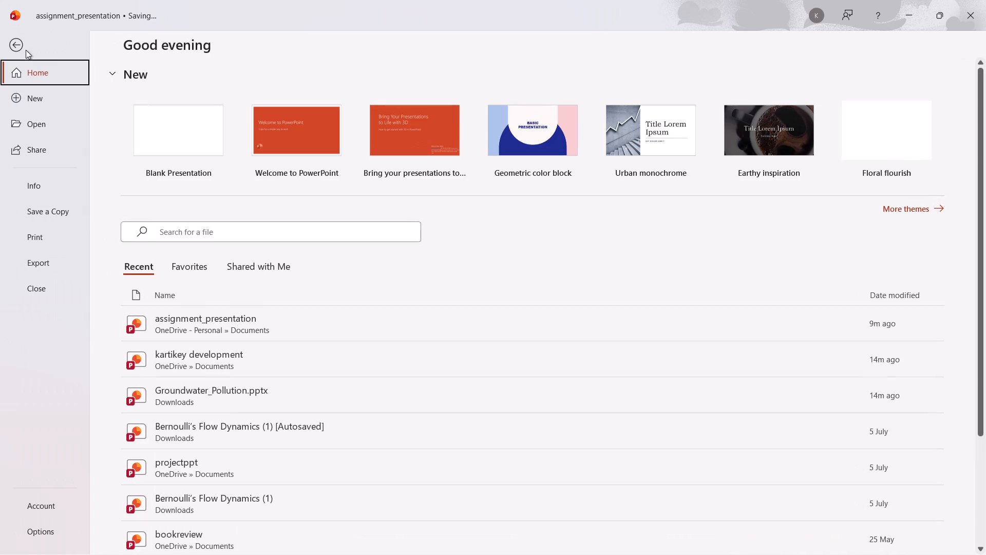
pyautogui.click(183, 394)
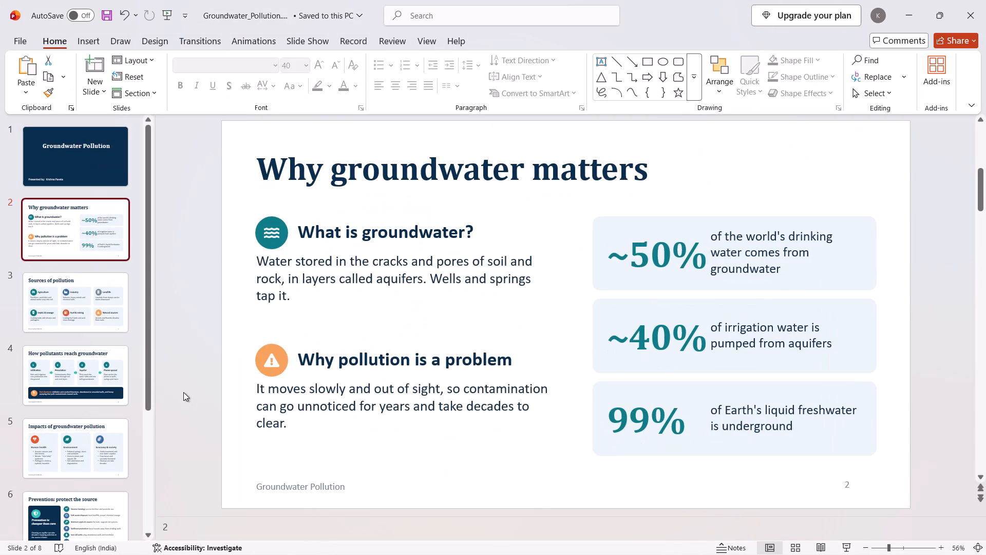
# Show slide 1, the Groundwater Pollution title slide.
pyautogui.click(81, 143)
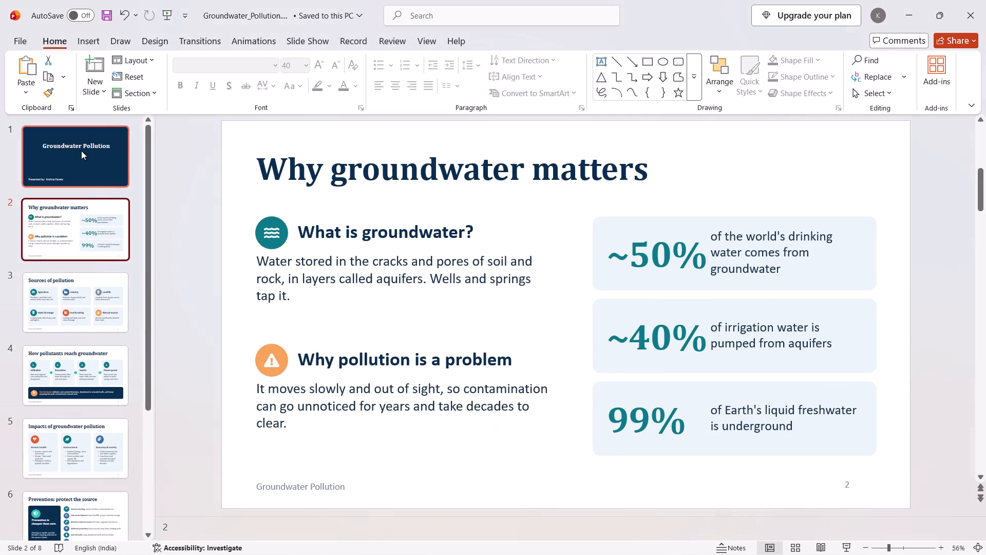
pyautogui.click(81, 155)
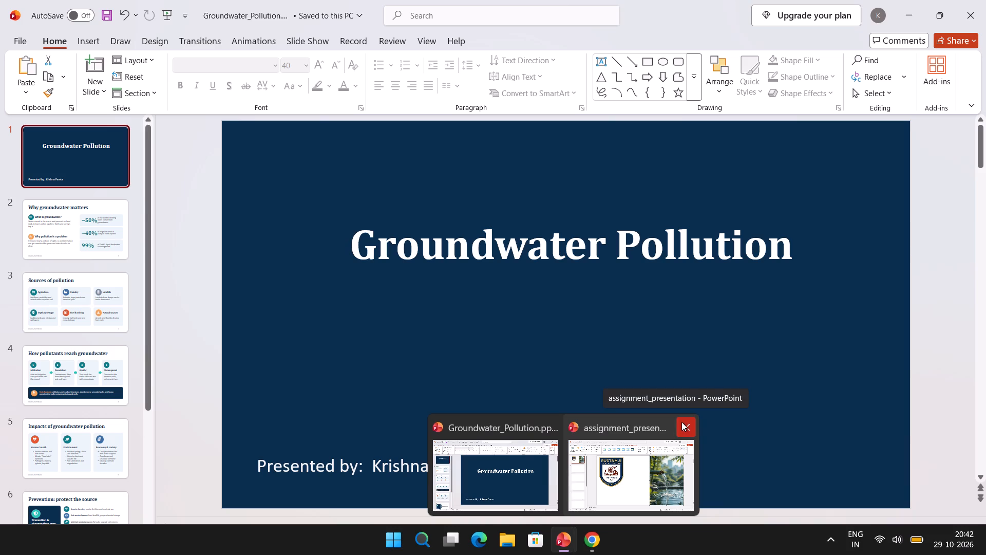
# Close the assignment_presentation deck, keeping Groundwater_Pollution open.
pyautogui.click(681, 422)
# Minimise the open windows, try to launch Canva from its desktop shortcut, and delete that shortcut.
pyautogui.click(591, 543)
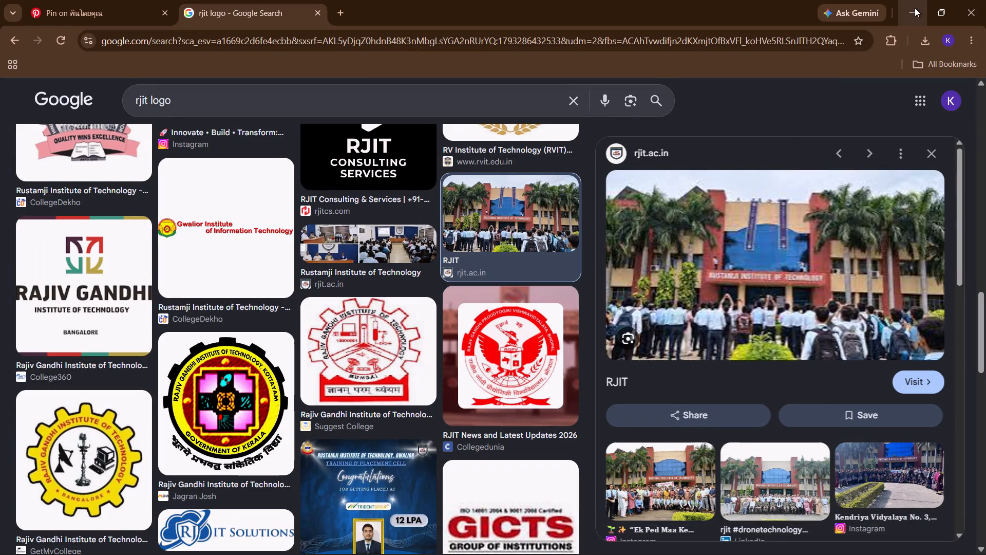
pyautogui.click(915, 8)
pyautogui.click(903, 10)
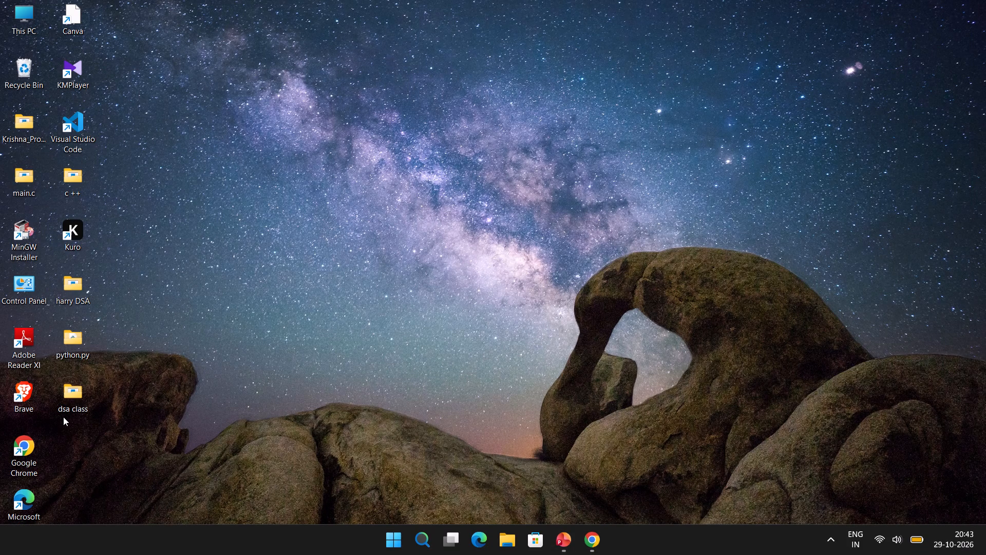
pyautogui.doubleClick(80, 8)
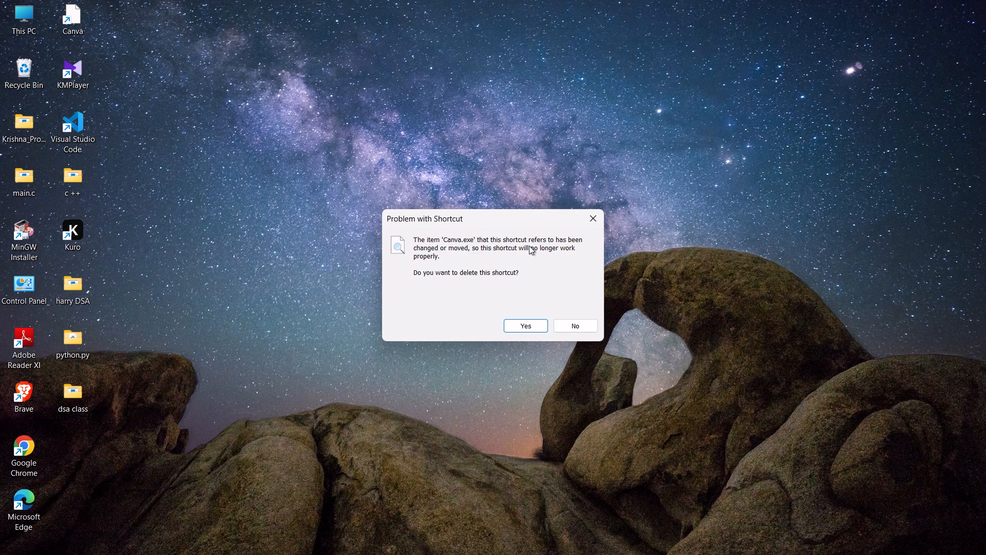
pyautogui.click(524, 325)
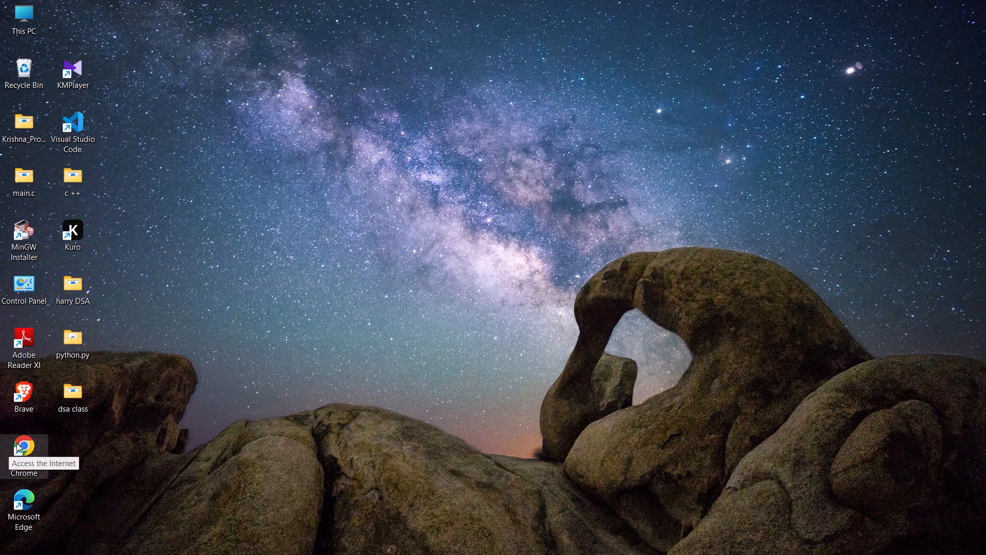
# In a new maximised Chrome window, search Google for "canva" and open the Canva India website.
pyautogui.doubleClick(29, 439)
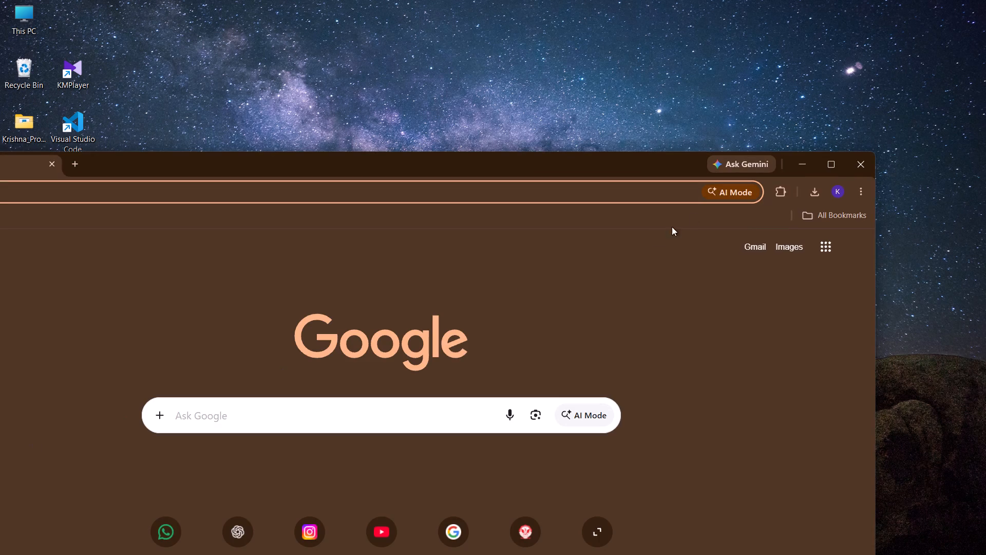
pyautogui.click(828, 159)
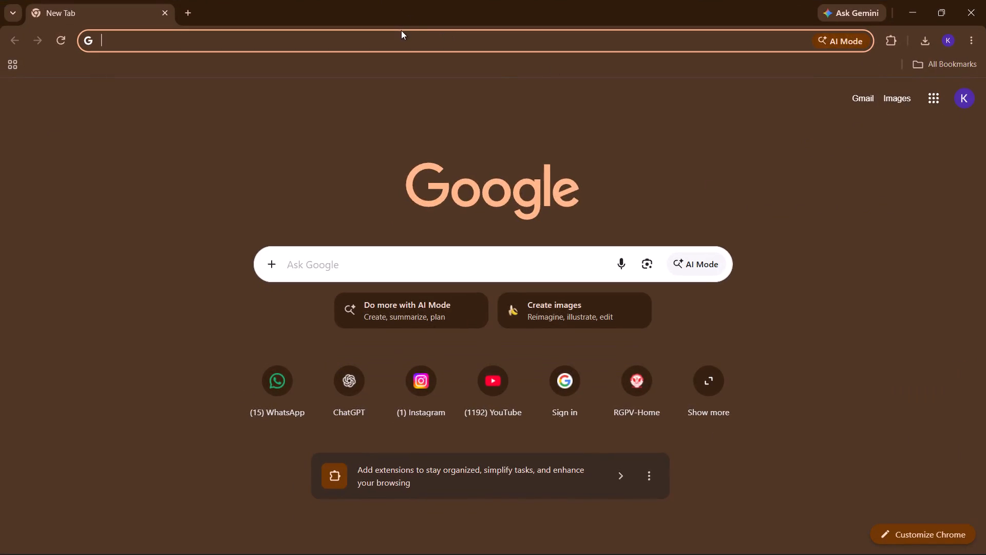
pyautogui.click(401, 31)
pyautogui.write('canva')
pyautogui.press('Return')
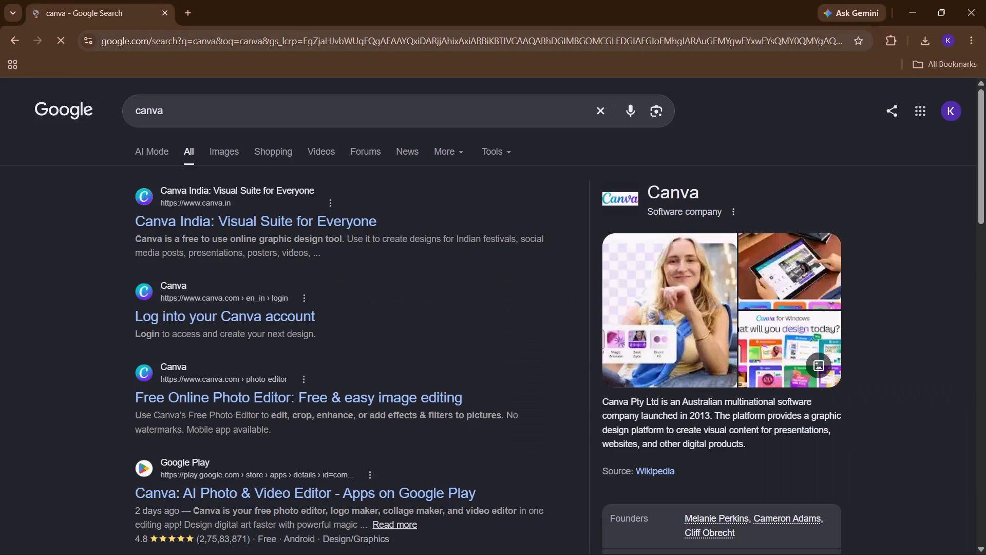
pyautogui.click(295, 213)
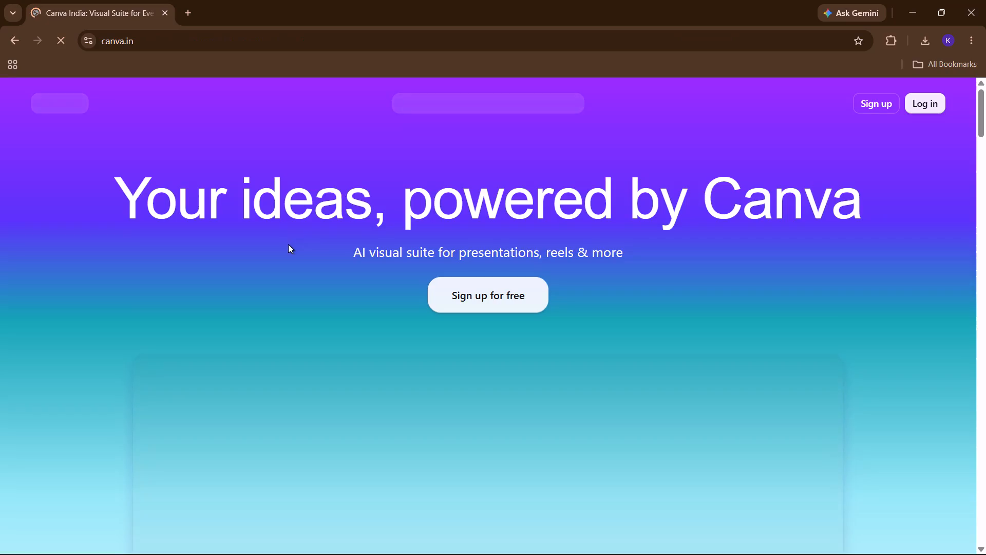